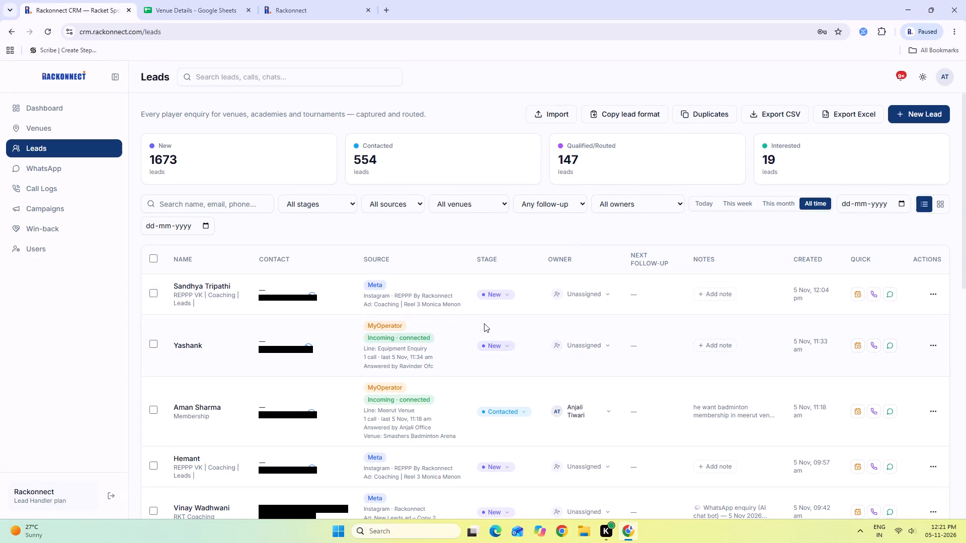
Change the stage of the first lead in the list, the Meta coaching enquiry, to Contacted.
click(492, 292)
click(509, 327)
Add and save the note "call not answering" on the first lead in the list.
click(723, 291)
text(call)
key(space)
text(not answering)
key(space)
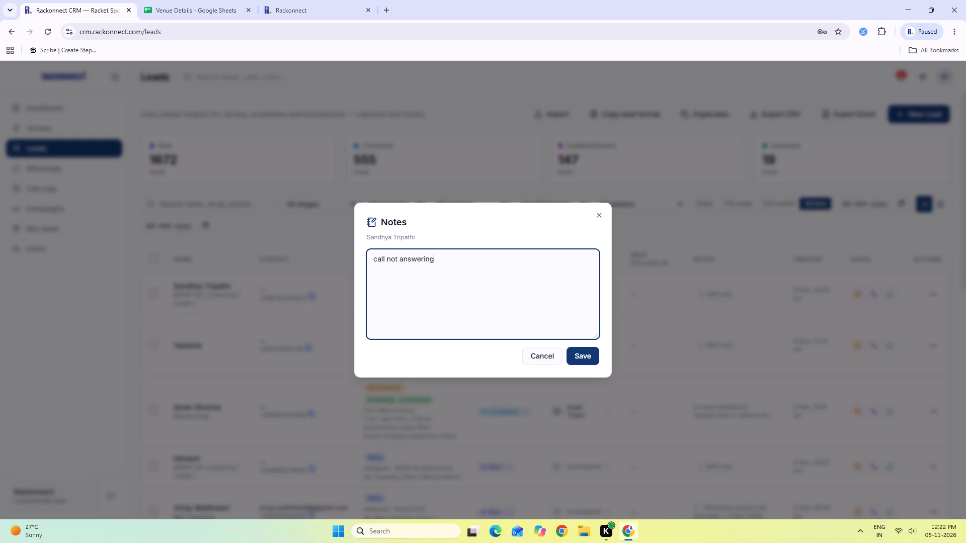
click(581, 359)
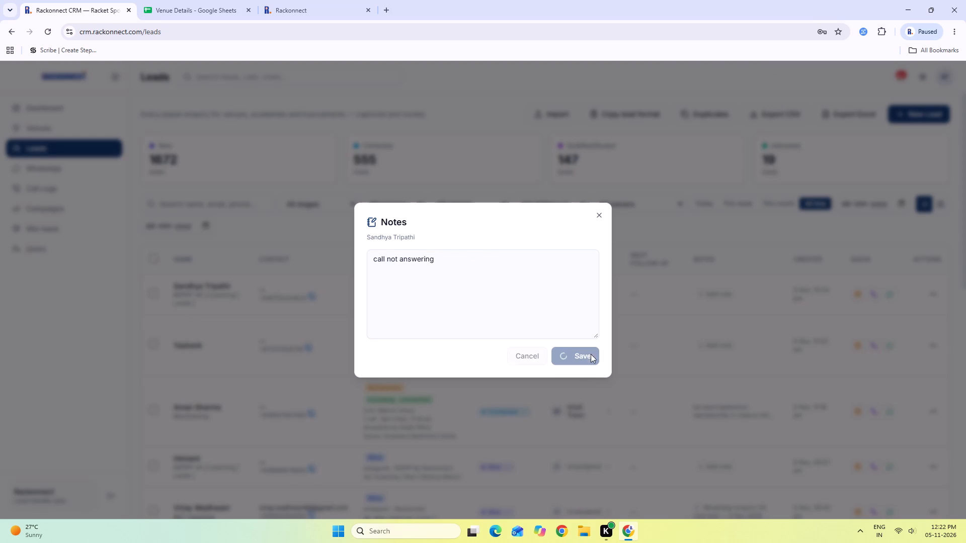
click(668, 350)
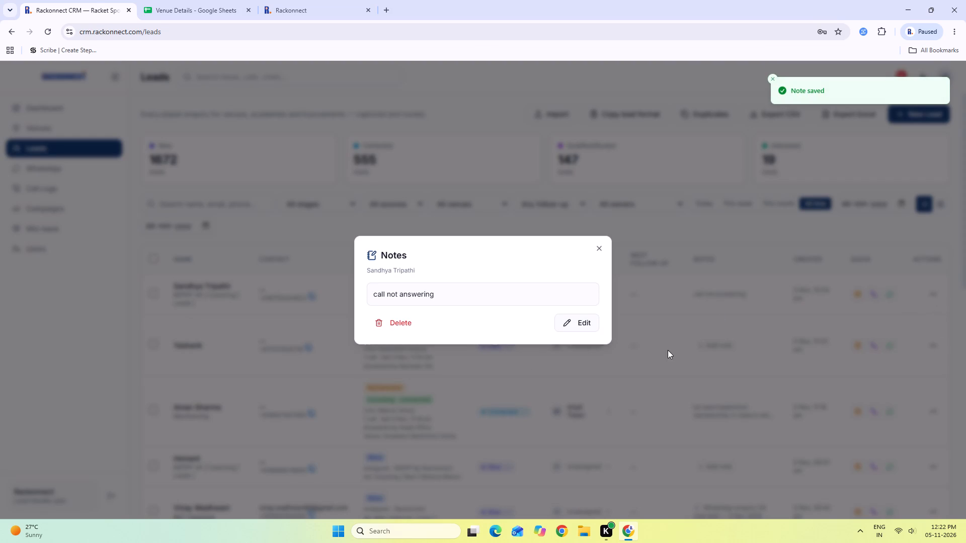
Log a call activity reading "call not answering" in the first lead's details.
click(936, 296)
click(867, 315)
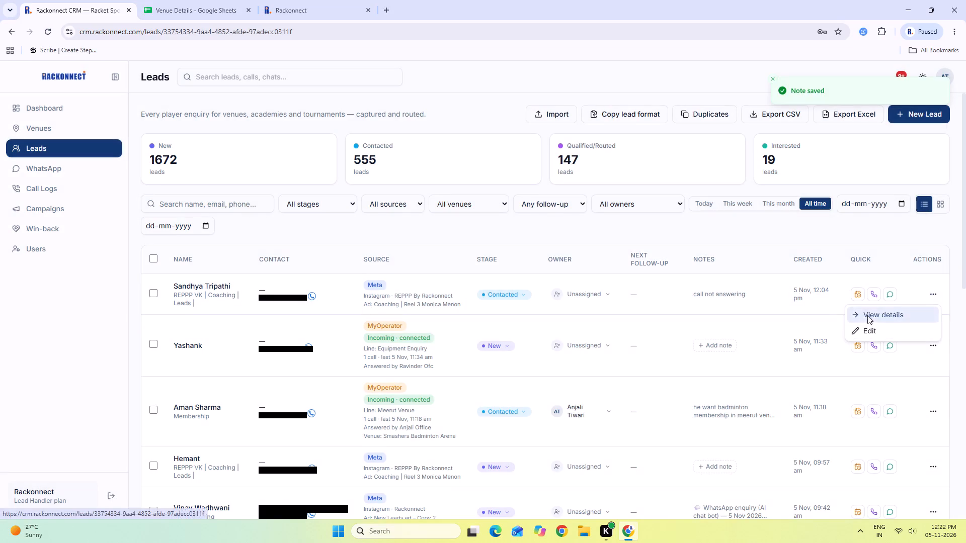
click(422, 161)
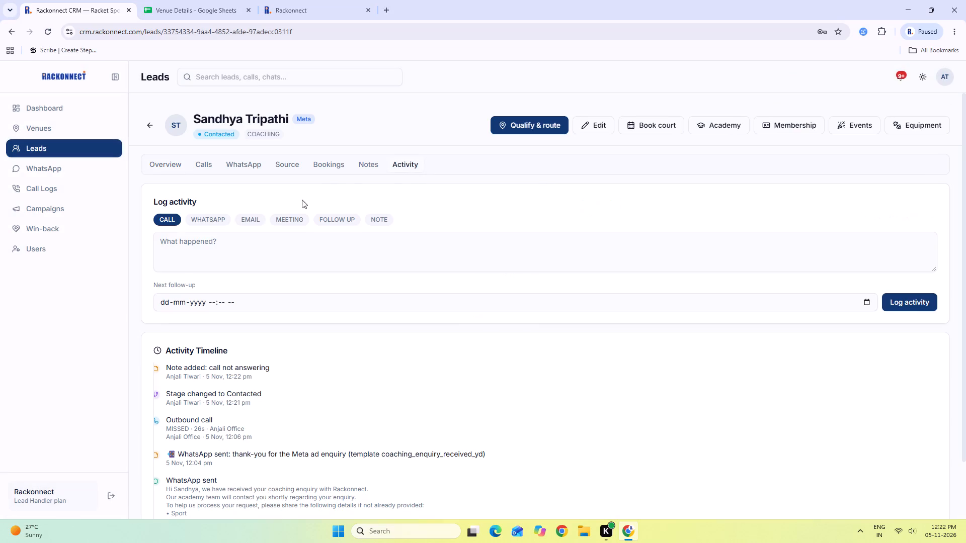
click(254, 237)
text(call not answering)
key(space)
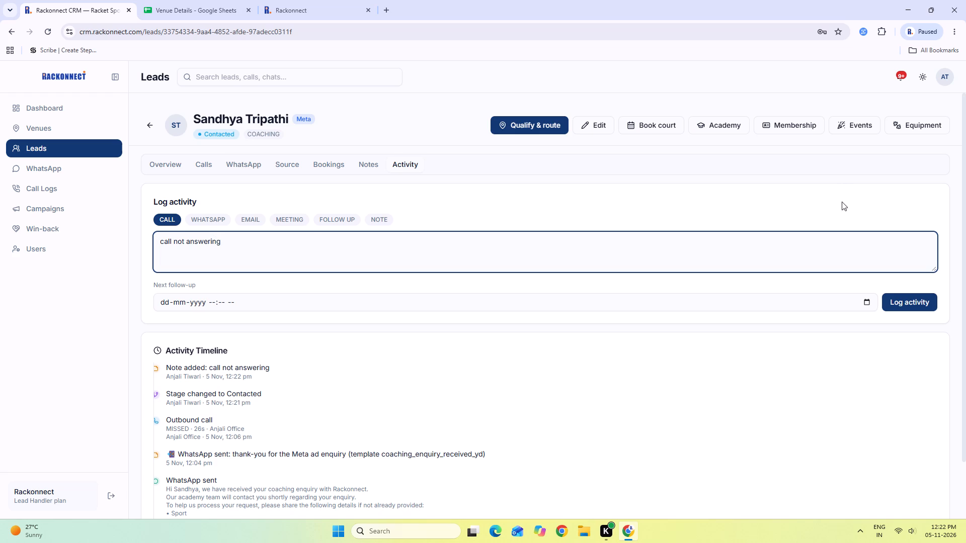
click(896, 300)
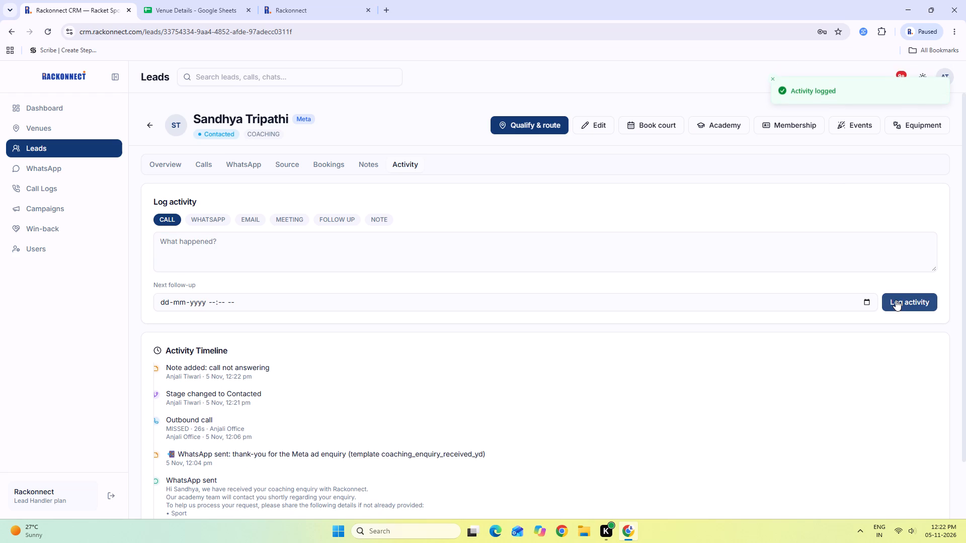
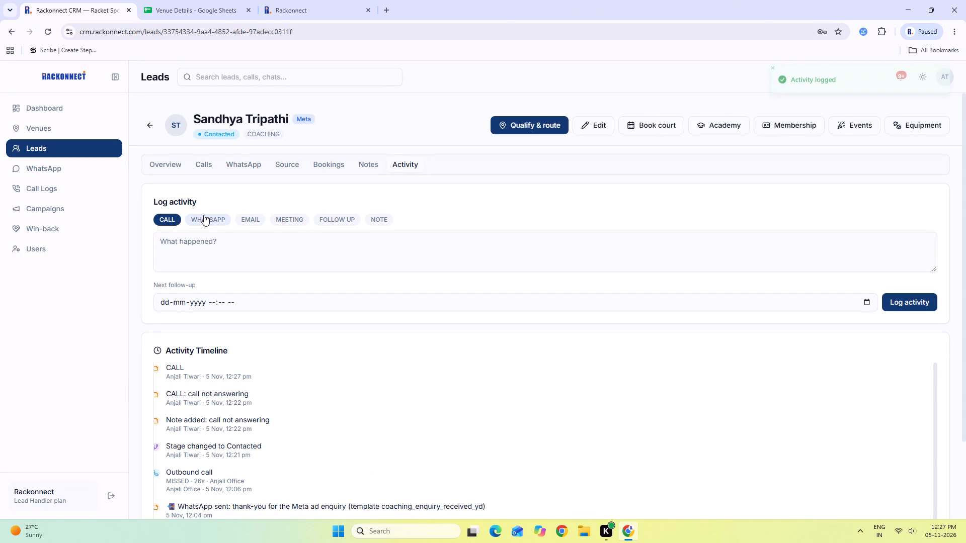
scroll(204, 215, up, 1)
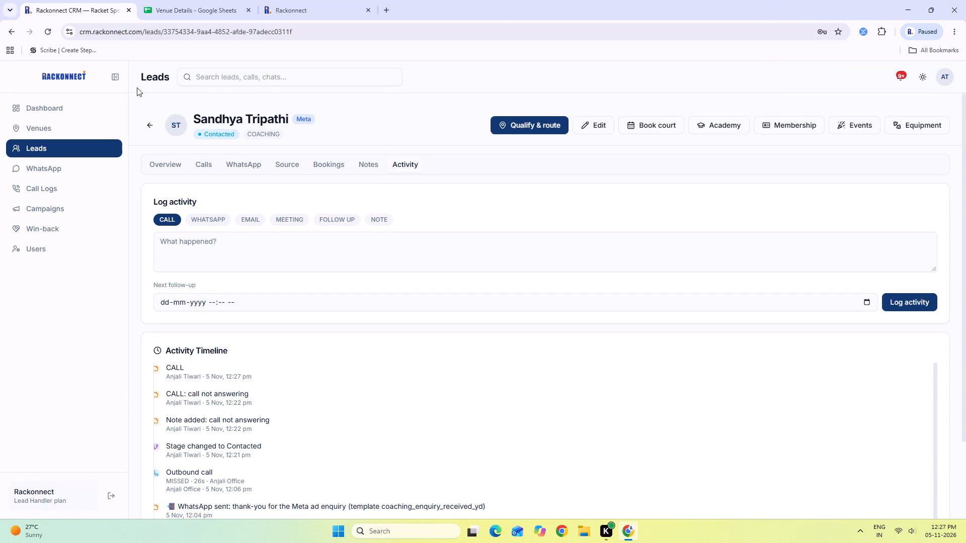
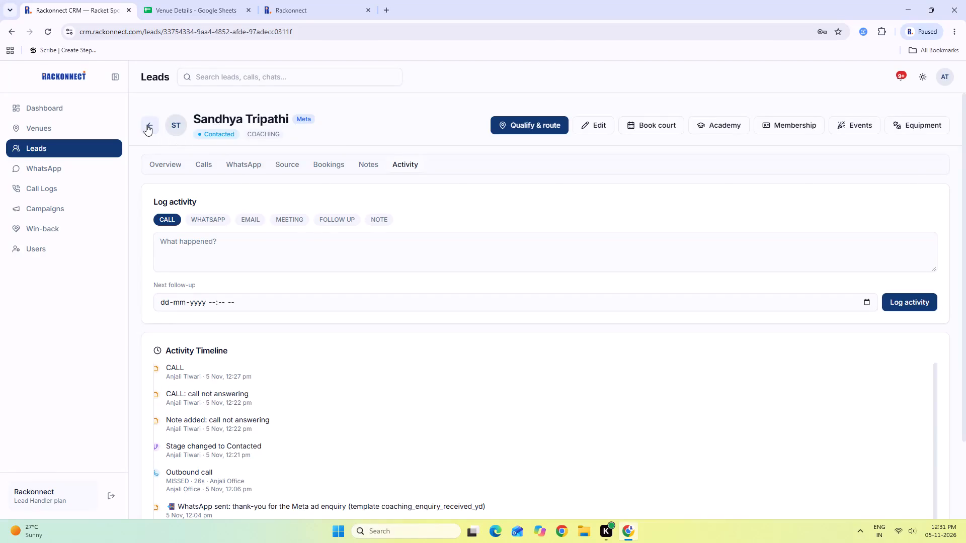
Return to the leads list and set the stage of the Equipment Enquiry lead created 5 Nov, 11:33 am to Contacted.
click(146, 125)
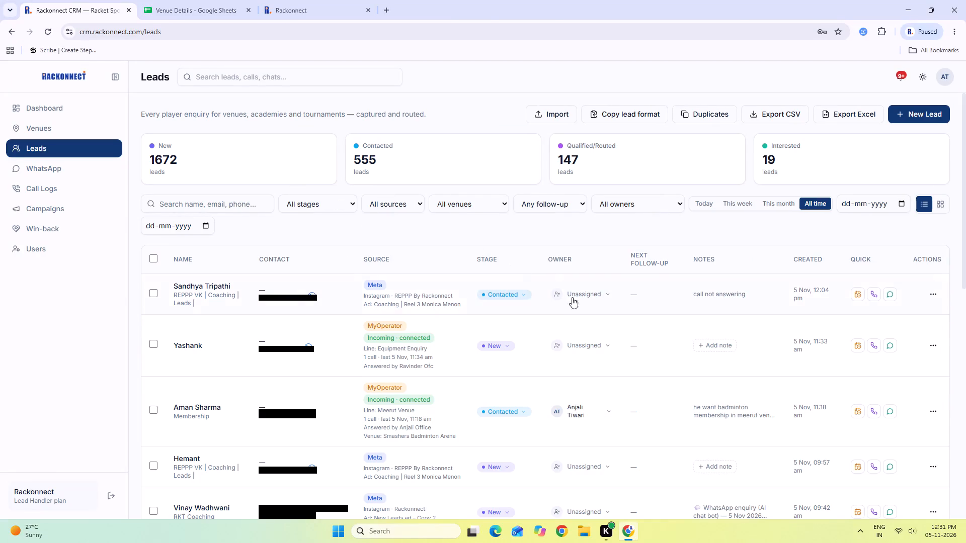
scroll(637, 347, down, 2)
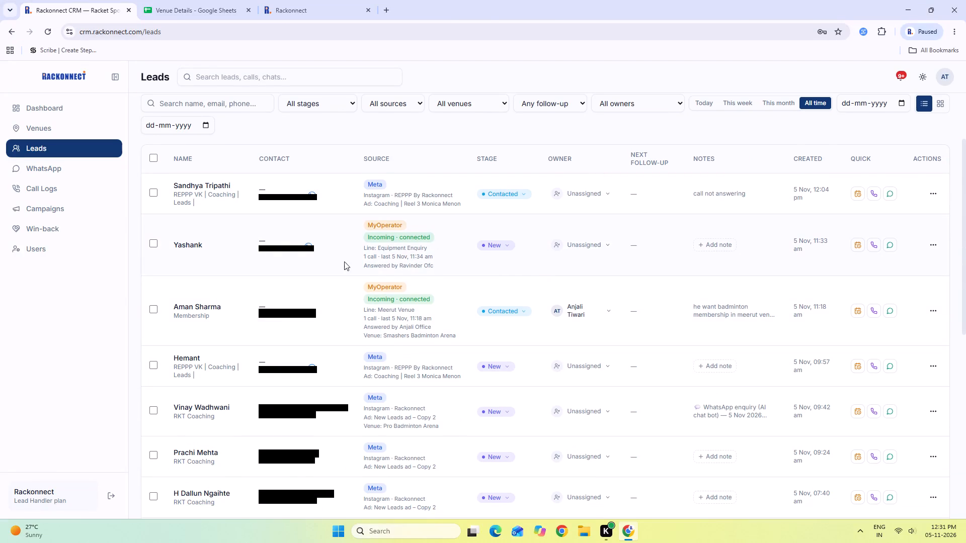
click(511, 243)
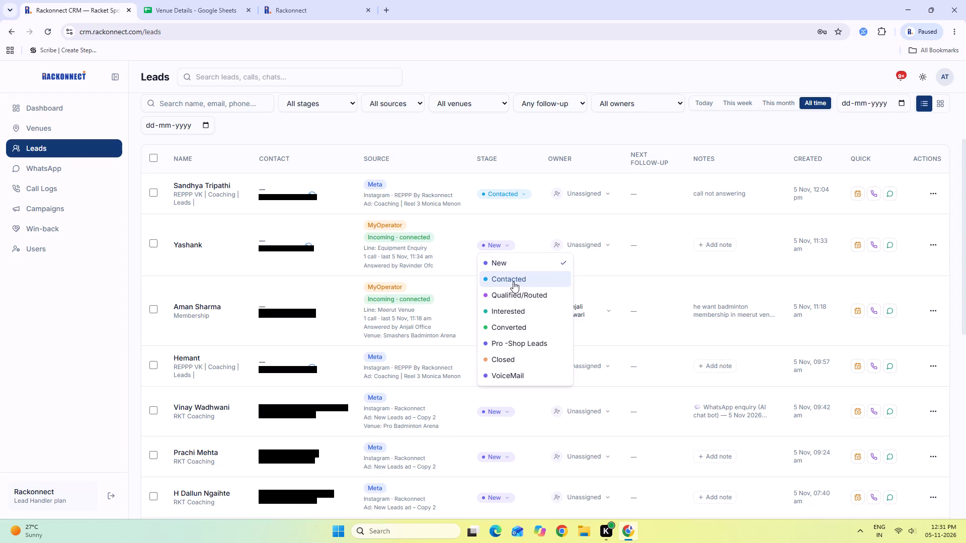
click(513, 282)
Place a call to the REPPP VK coaching lead created 5 Nov, 09:57 am.
scroll(550, 293, down, 1)
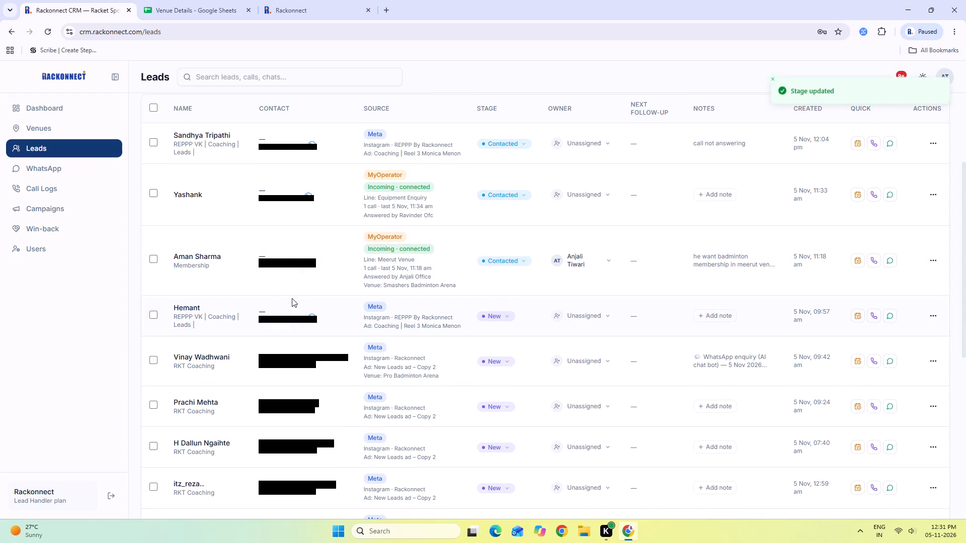
scroll(520, 327, down, 1)
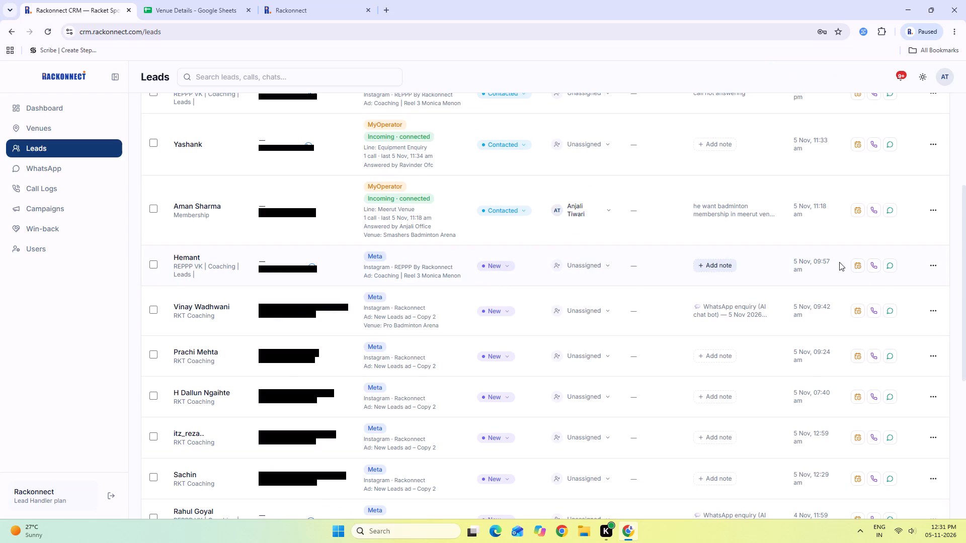
click(873, 265)
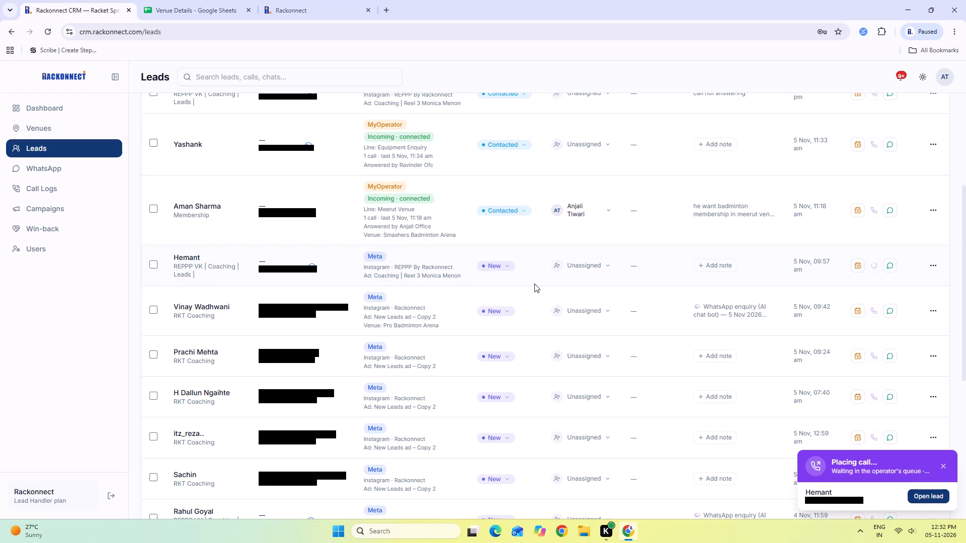
Set the stage of the called REPPP VK coaching lead to VoiceMail.
click(500, 265)
click(508, 392)
Save the note "voicemail call not answering" on the REPPP VK coaching lead created 5 Nov, 09:57 am, and dismiss the notes window.
scroll(508, 392, down, 2)
click(733, 161)
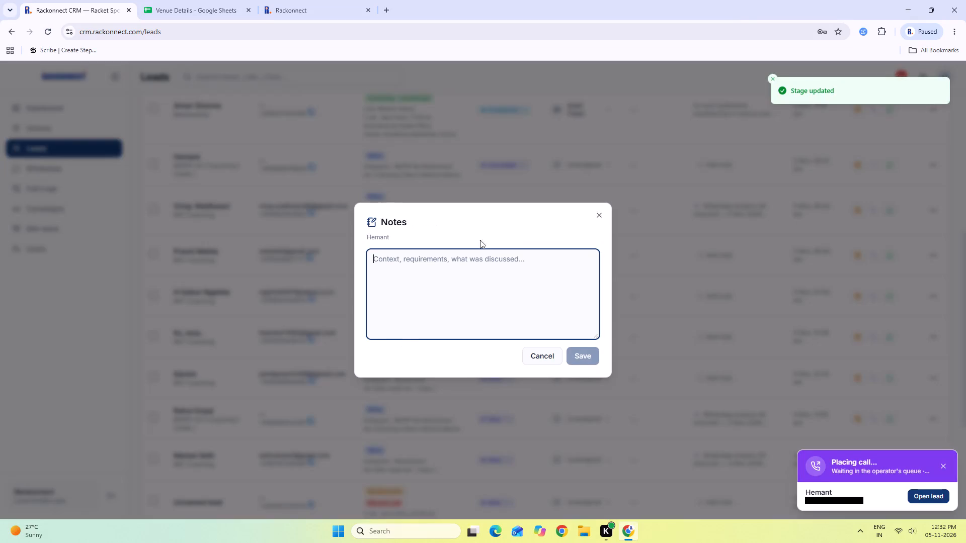
click(456, 257)
text(voicemail call not answering)
key(space)
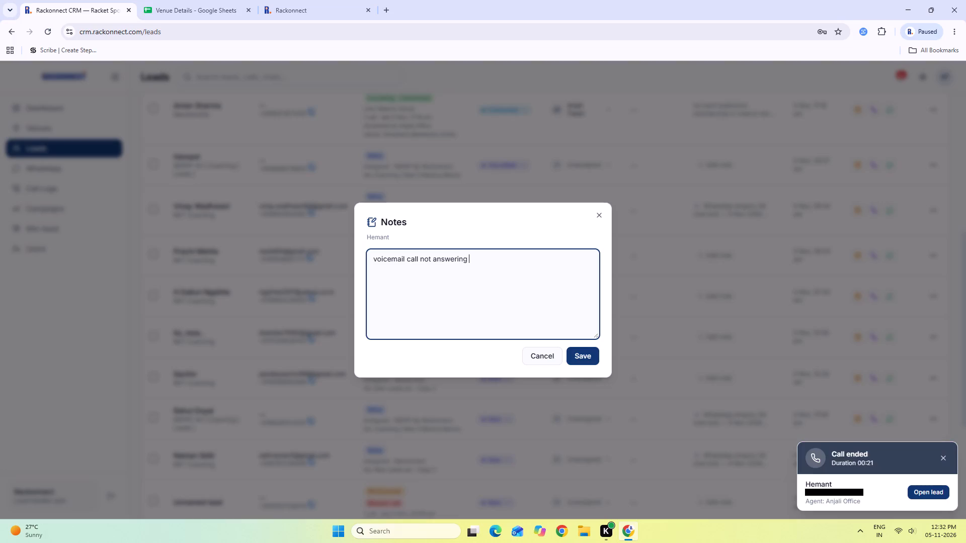
click(589, 352)
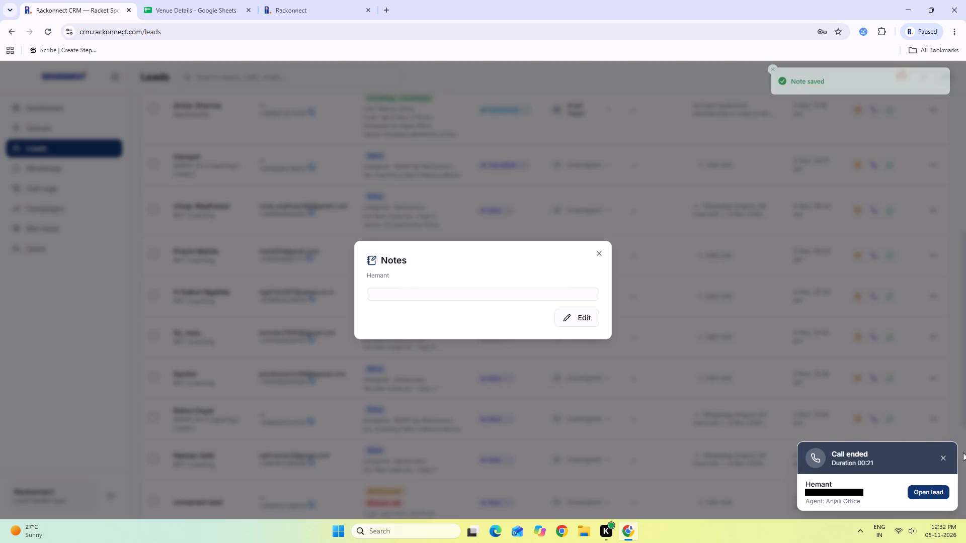
click(945, 458)
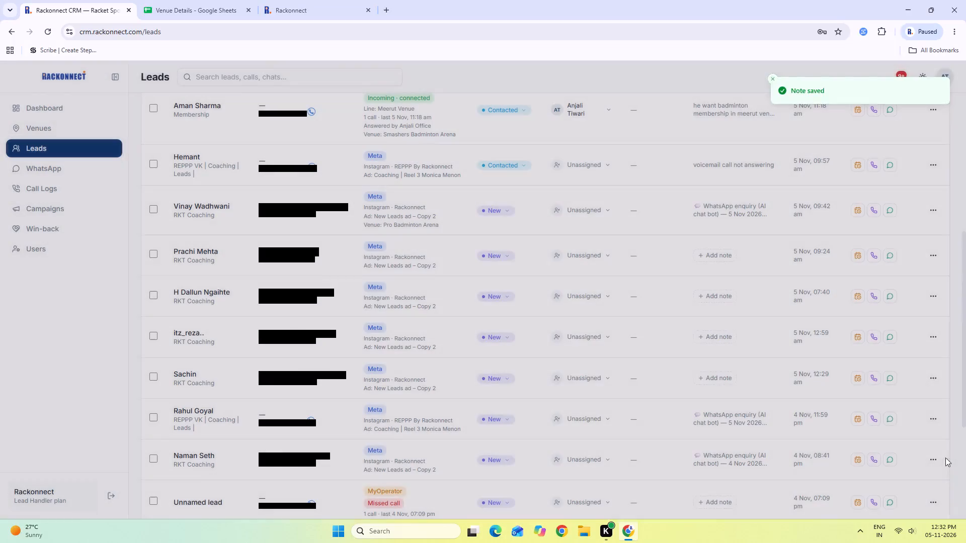
Place a call to the RKT Coaching lead created 5 Nov, 09:42 am.
scroll(470, 324, up, 1)
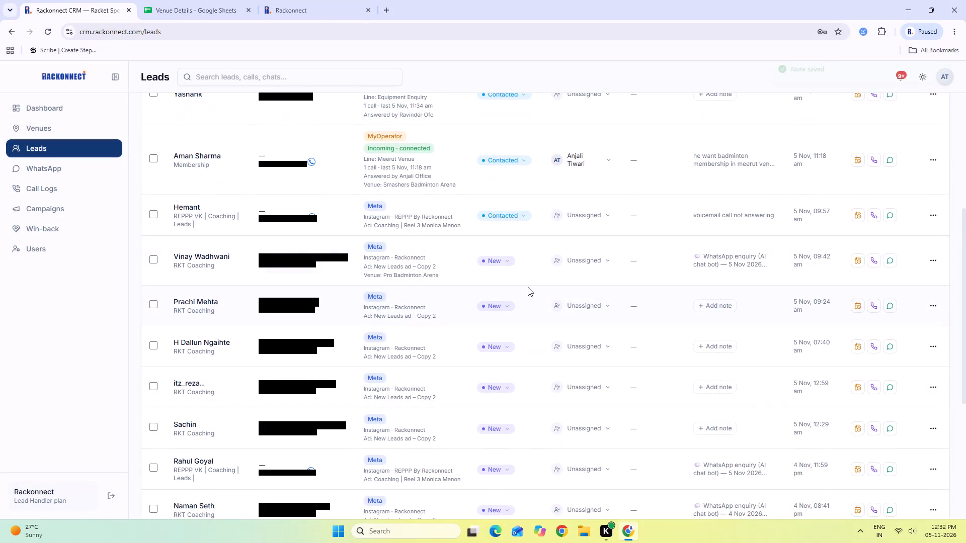
click(875, 265)
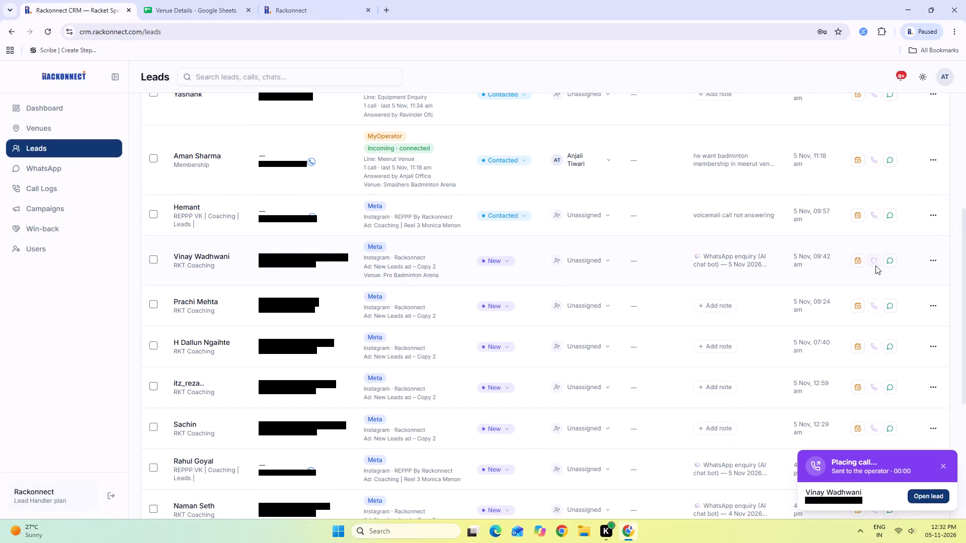
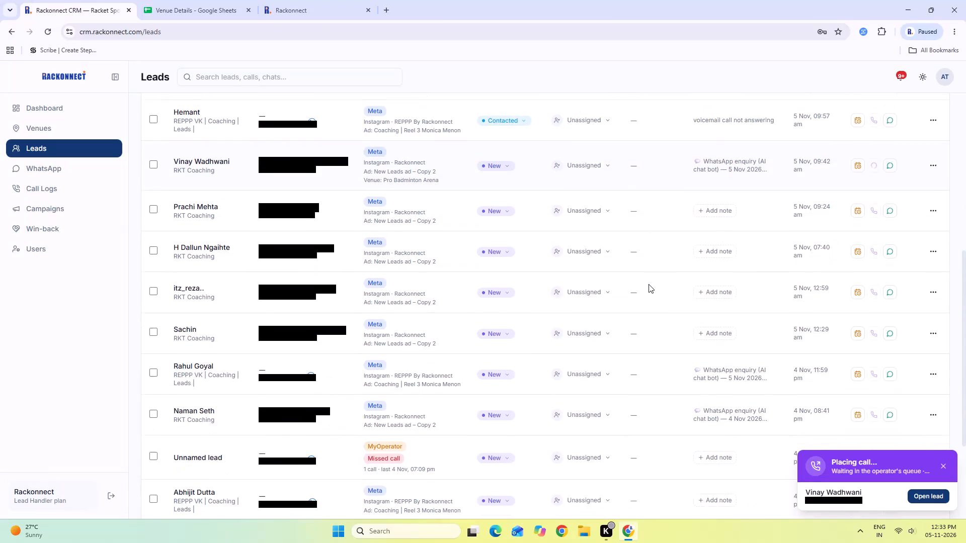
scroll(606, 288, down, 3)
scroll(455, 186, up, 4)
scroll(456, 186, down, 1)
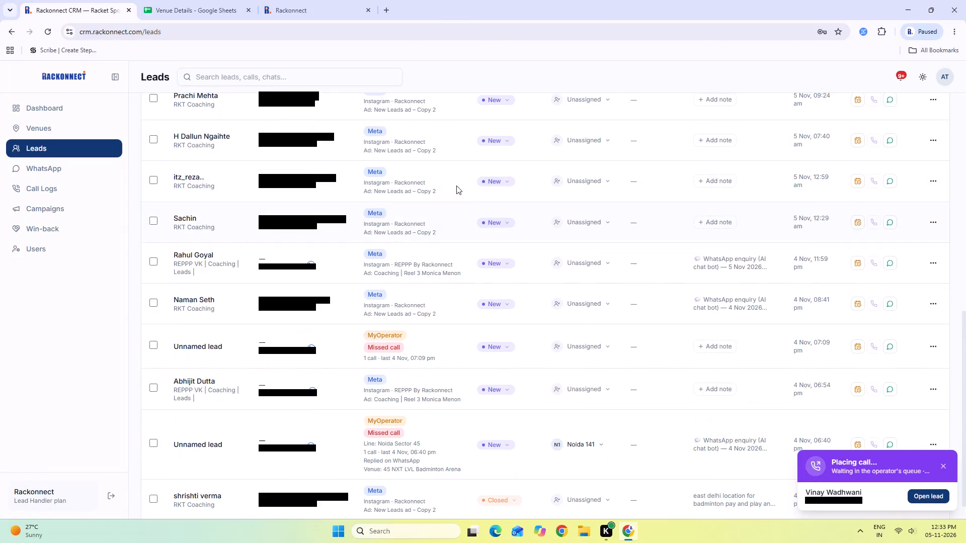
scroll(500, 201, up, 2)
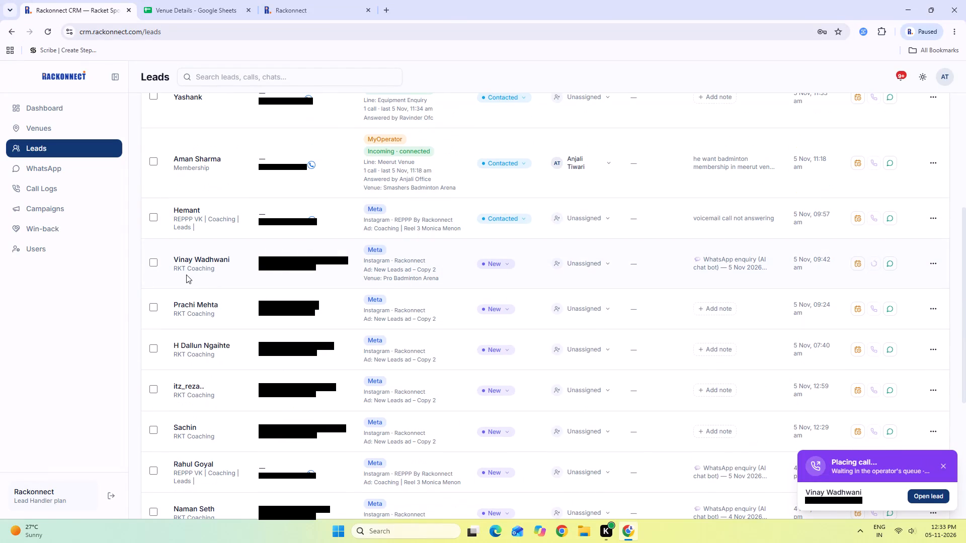
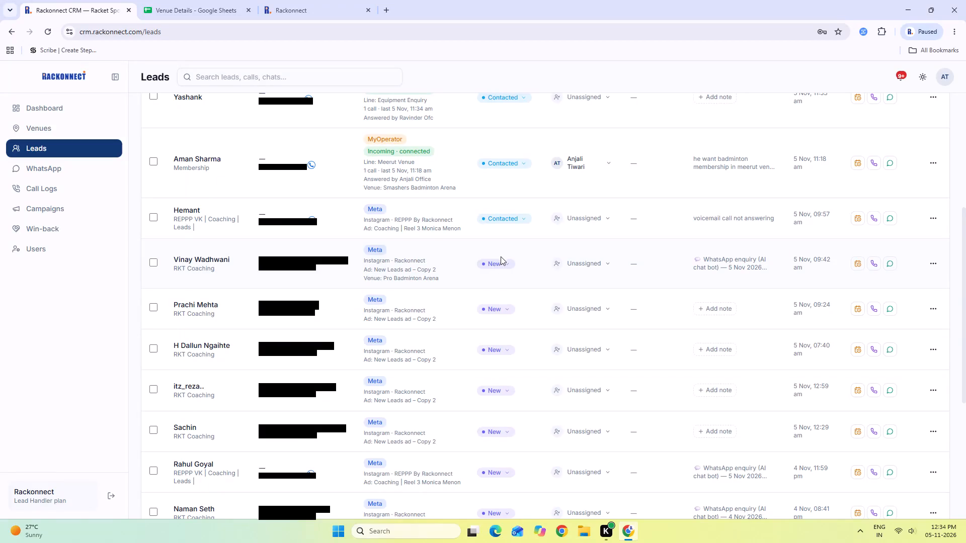
click(492, 265)
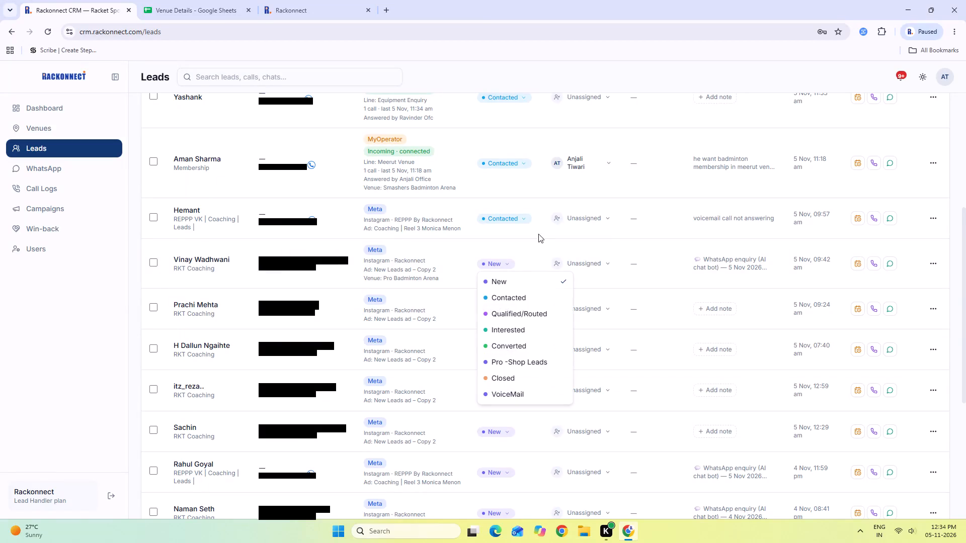
click(932, 216)
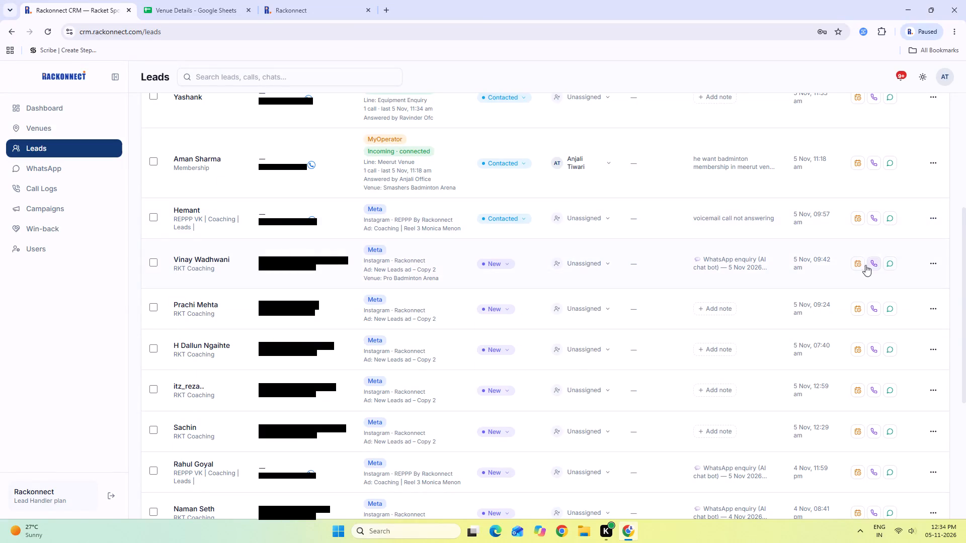
click(928, 219)
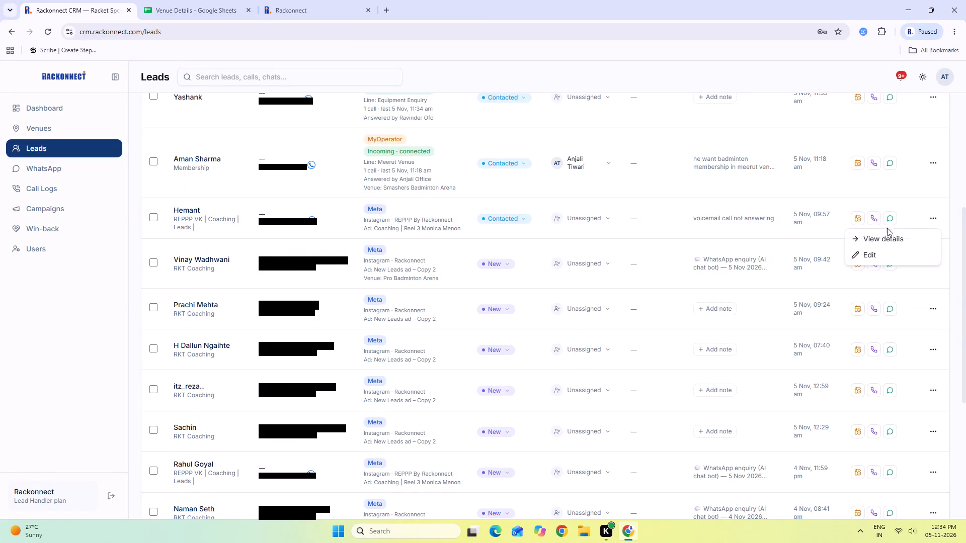
click(880, 234)
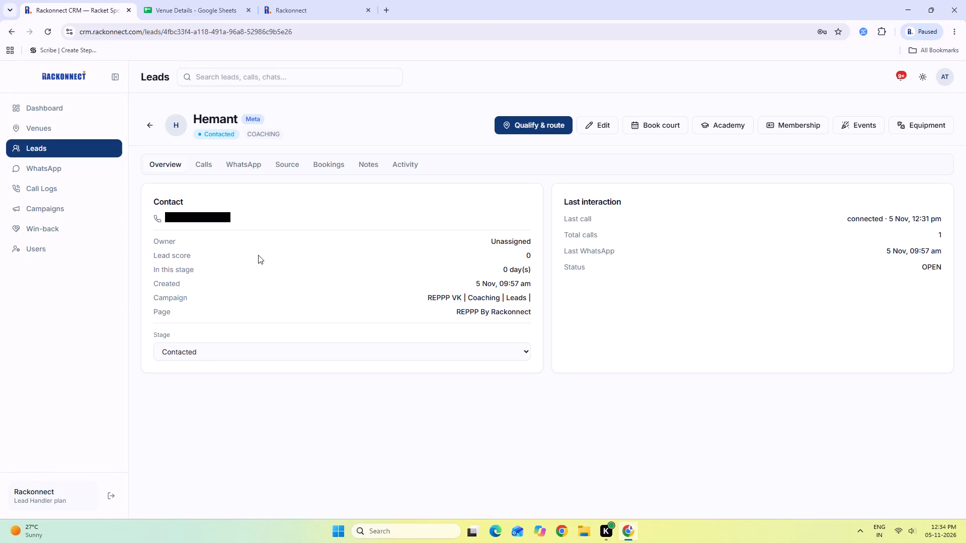
click(607, 123)
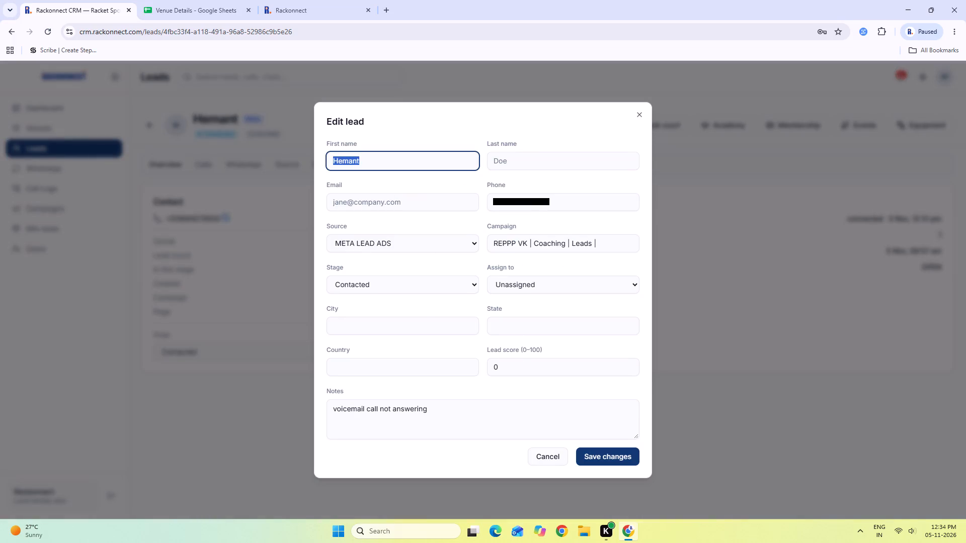
click(546, 283)
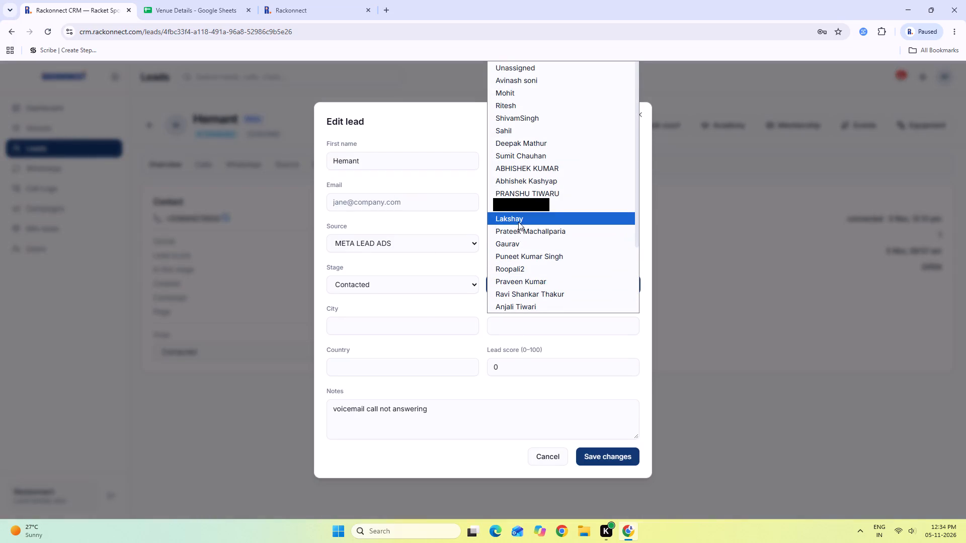
click(527, 206)
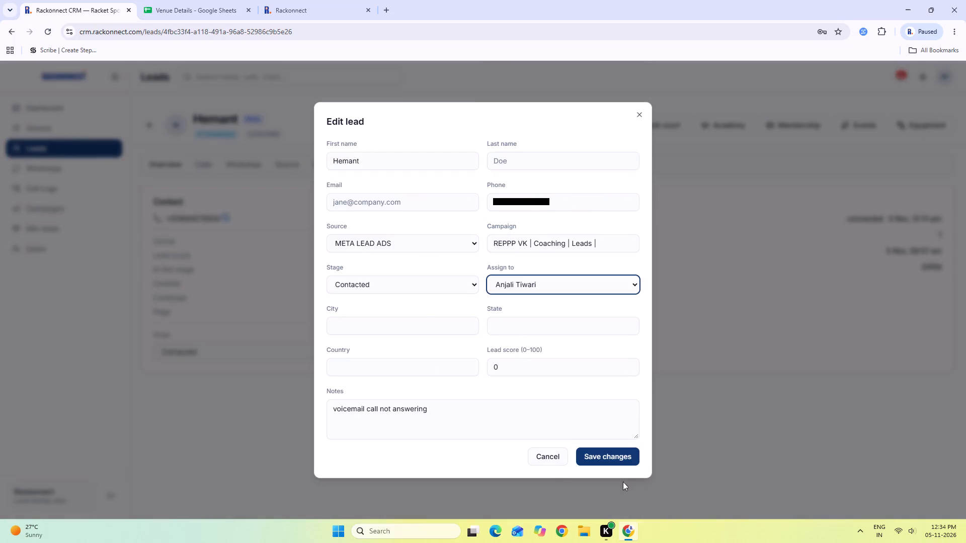
click(620, 462)
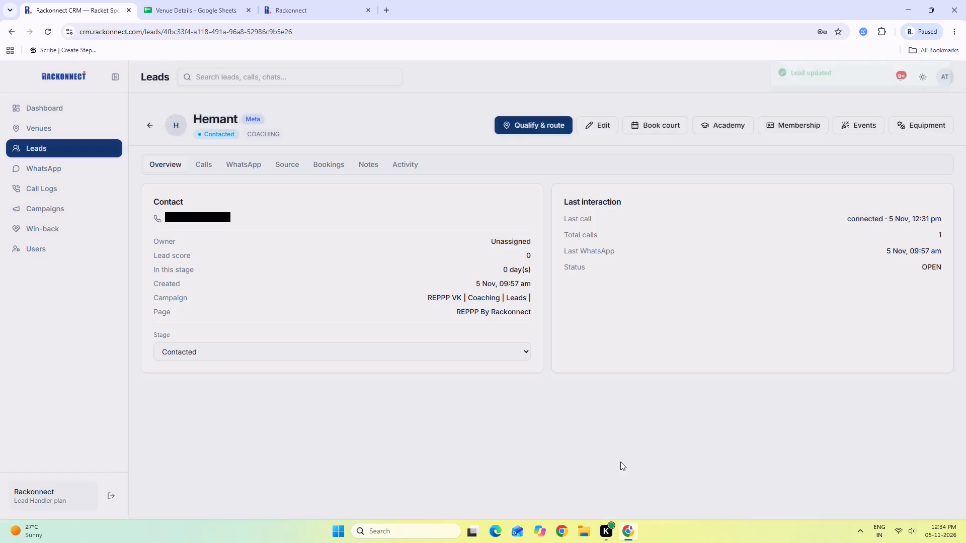
Log a call activity on Hemant's lead reading "call not answring voicemail send".
click(411, 163)
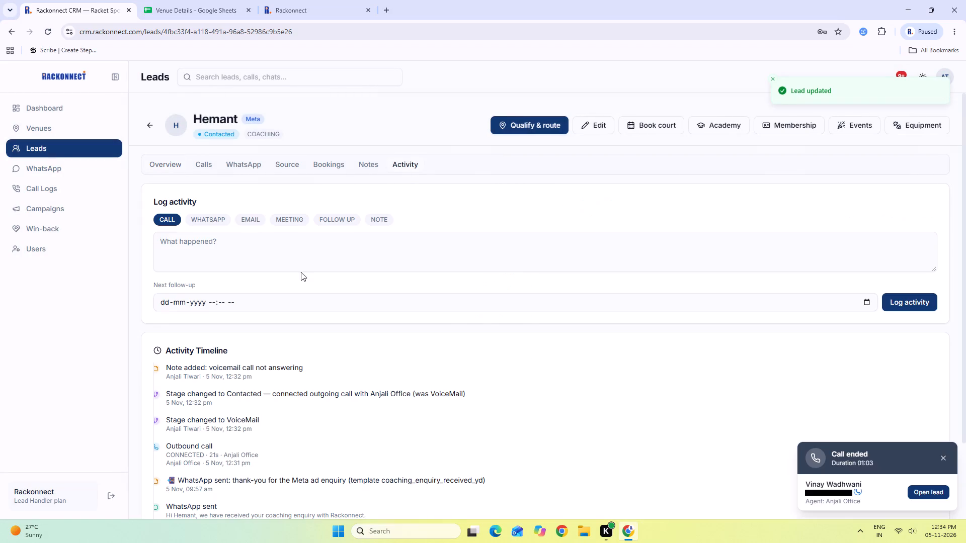
click(192, 242)
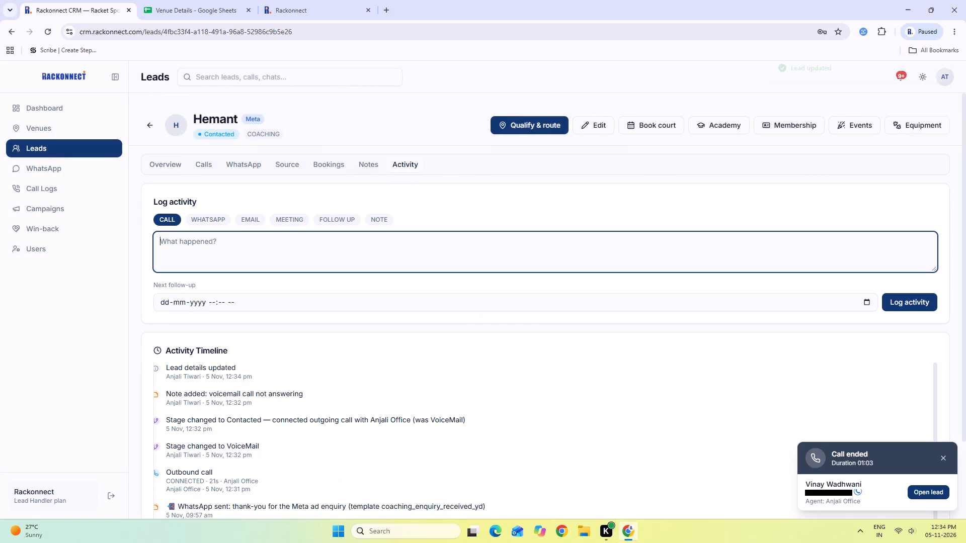
text(call not answring voicemail send)
key(space)
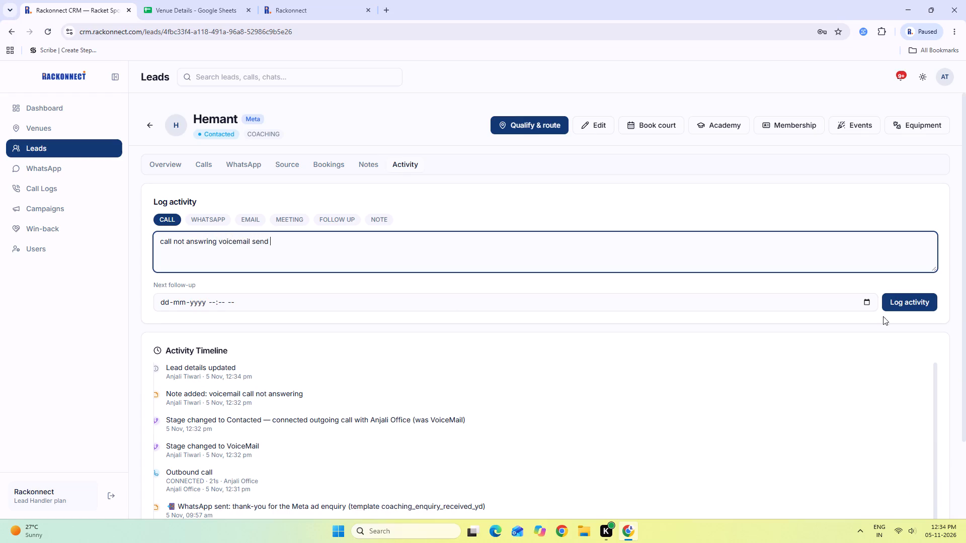
click(919, 307)
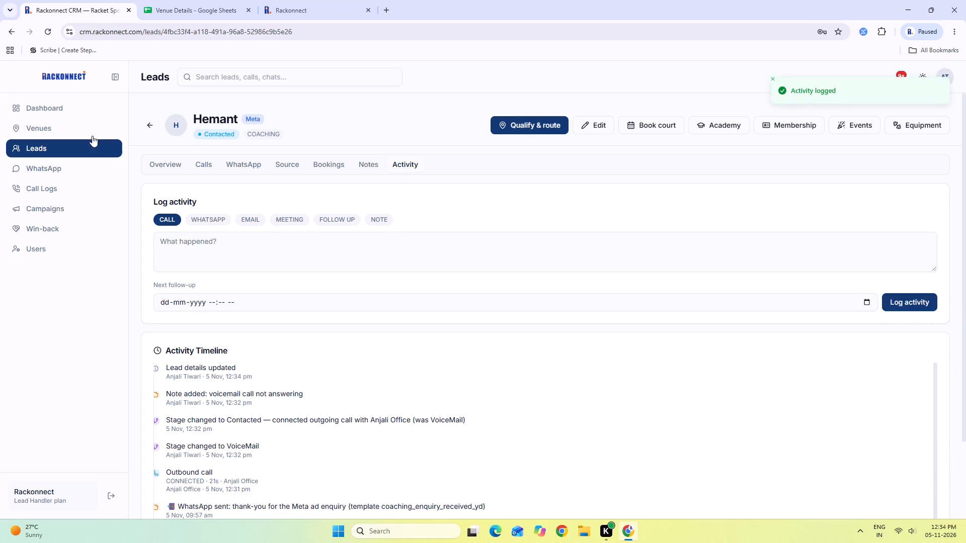
click(154, 129)
scroll(495, 335, down, 3)
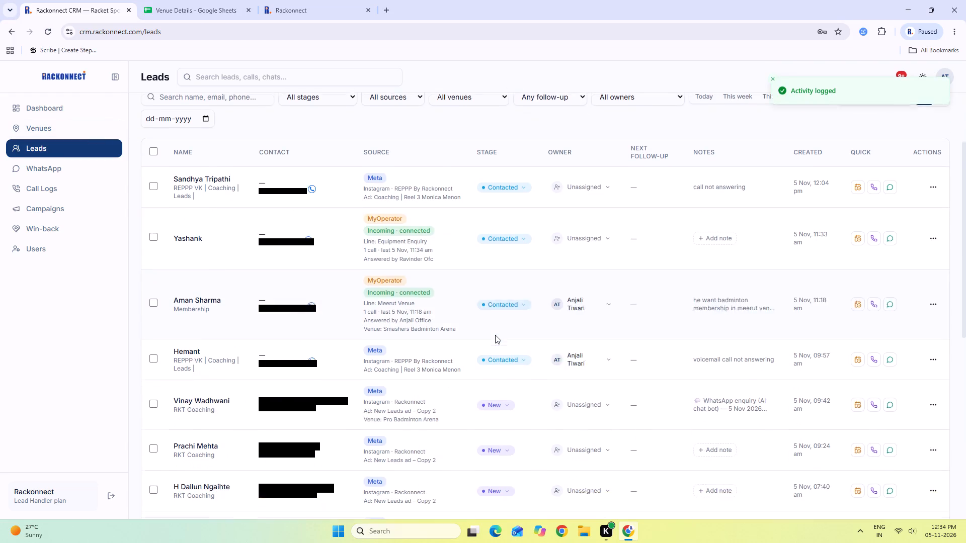
scroll(610, 339, down, 2)
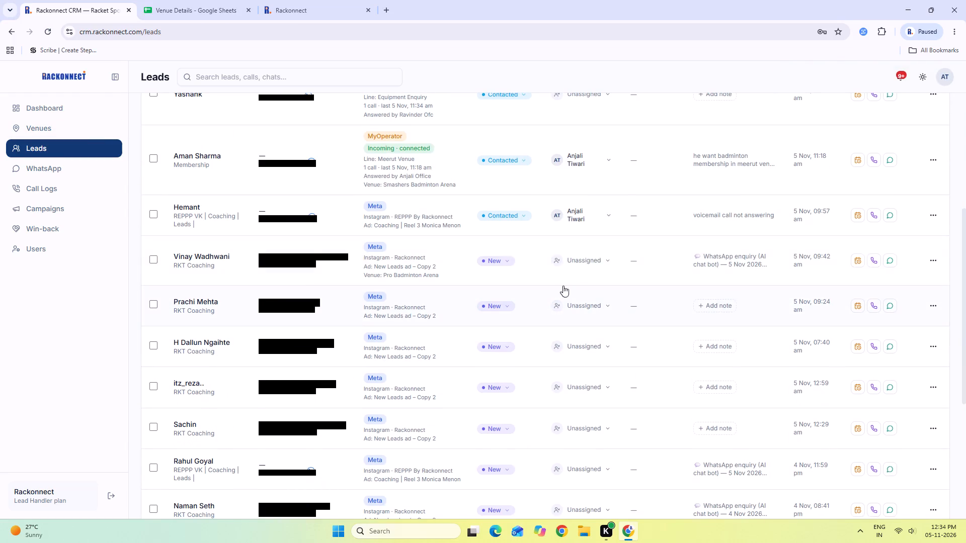
click(505, 260)
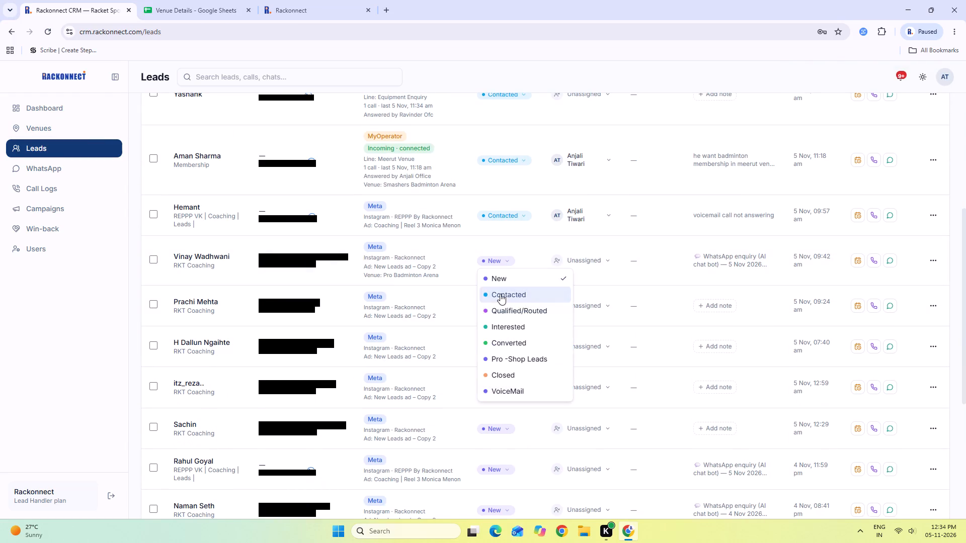
click(500, 294)
click(585, 263)
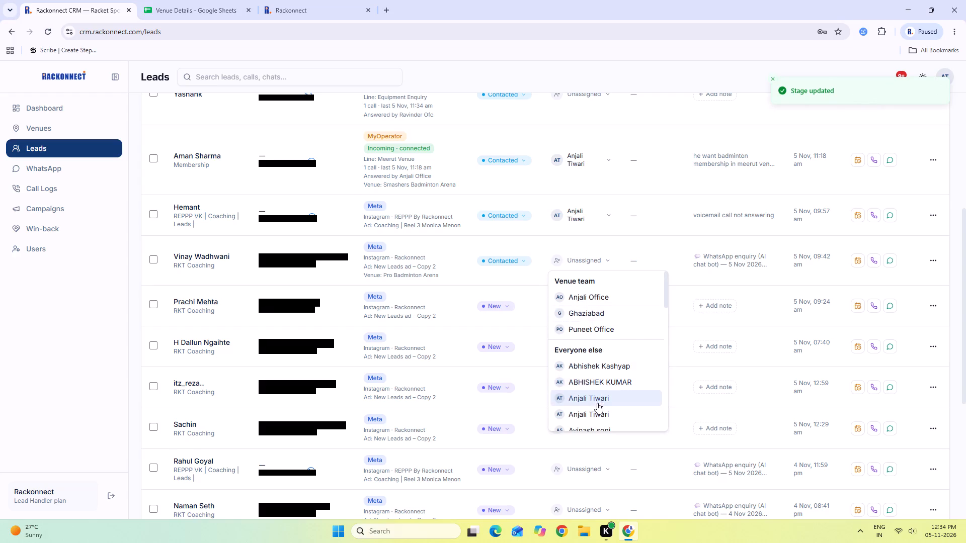
click(597, 403)
Log a call activity on Vinay's lead reading "call not answering after some time call back again".
click(932, 261)
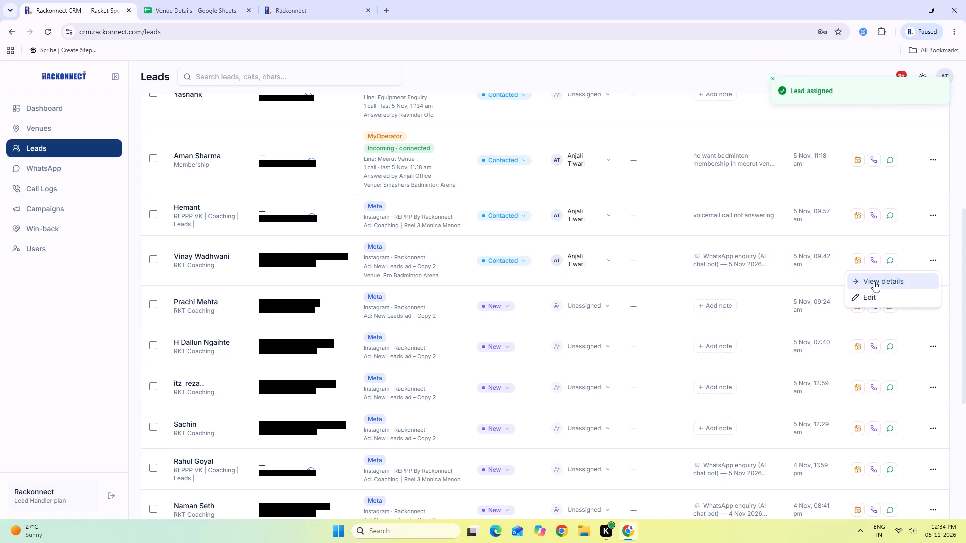
click(874, 281)
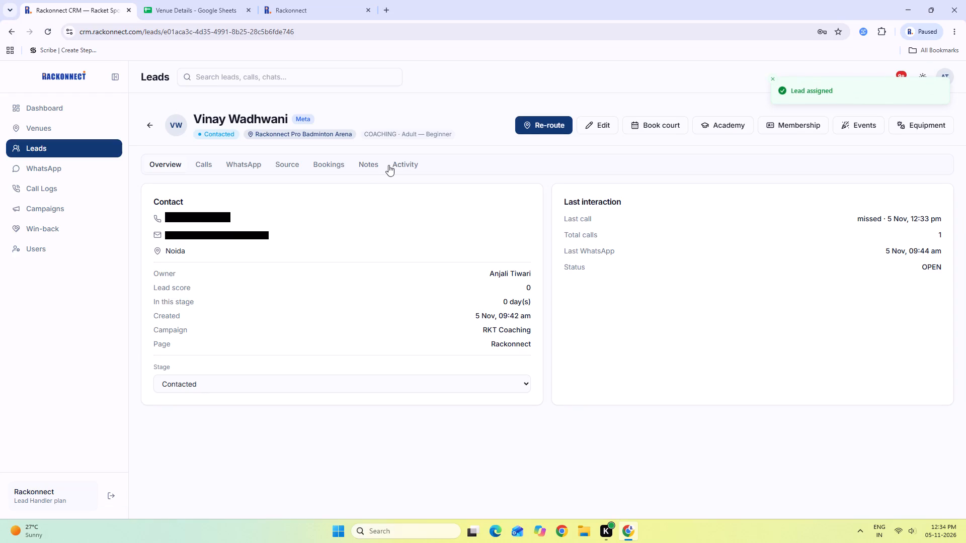
click(392, 165)
click(231, 251)
text(call not answering after some)
key(space)
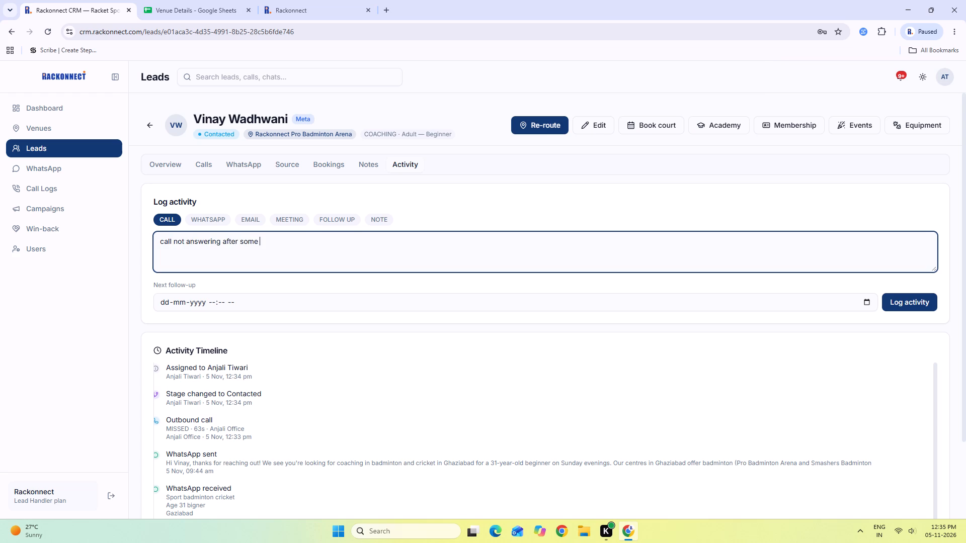
text(time call back again)
key(space)
click(915, 296)
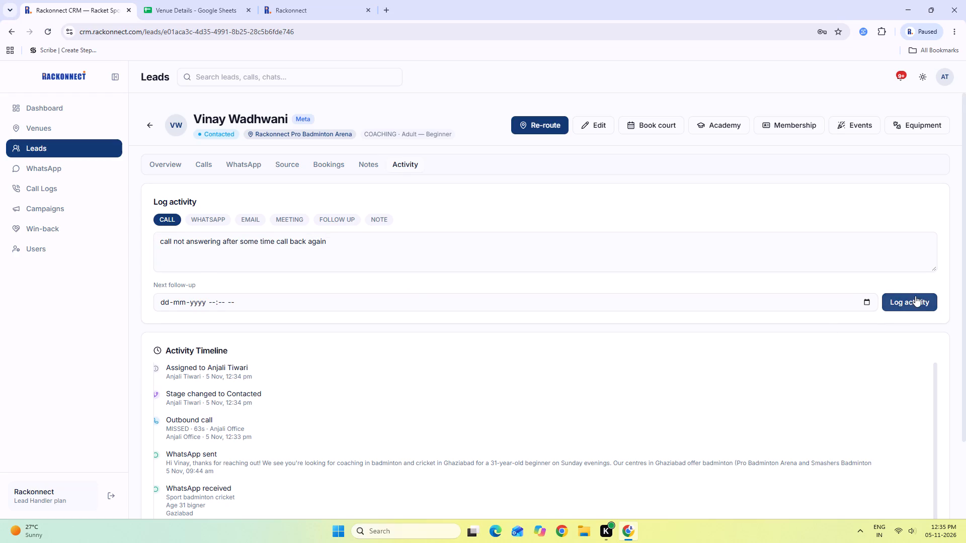
Return to the leads list and place a call to Prachi, the new RKT Coaching lead below Vinay.
click(146, 131)
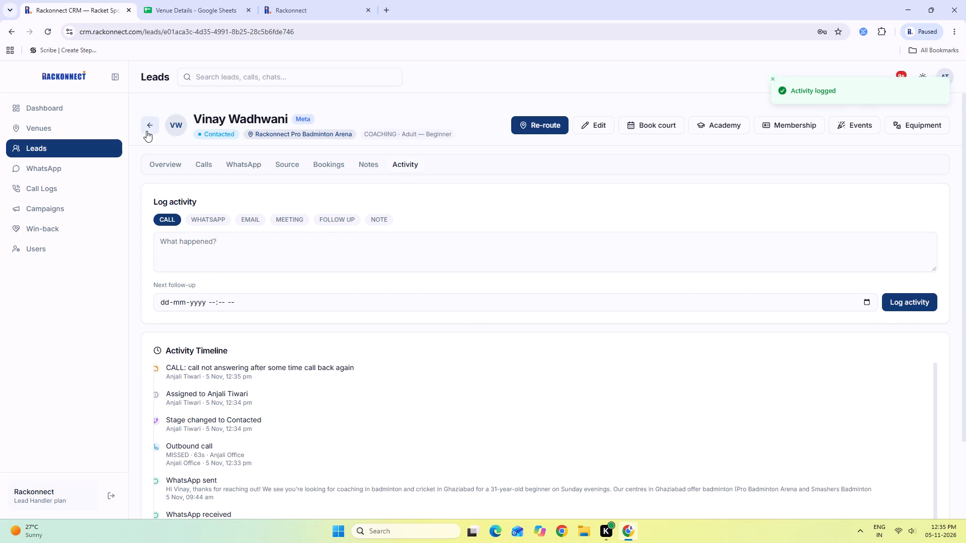
scroll(497, 301, down, 3)
scroll(497, 301, up, 1)
scroll(498, 301, down, 3)
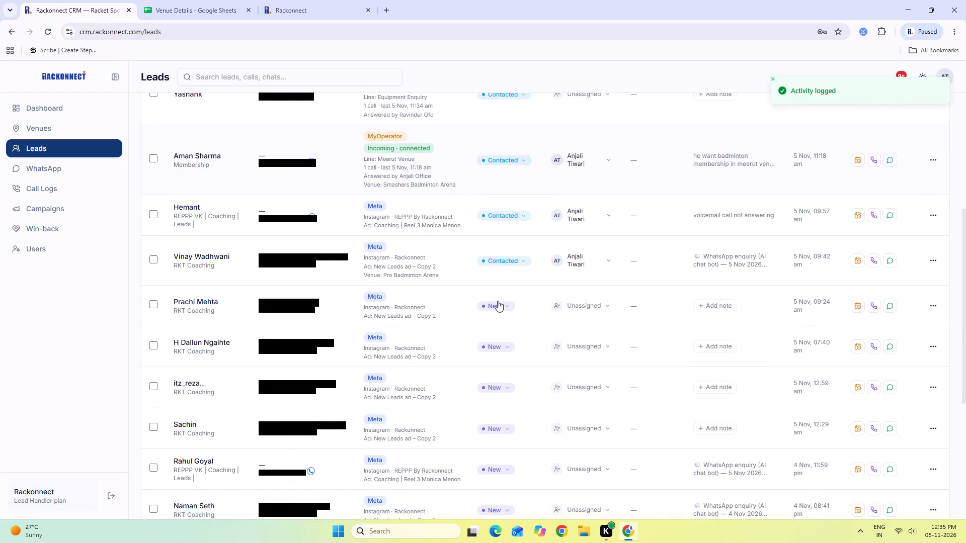
scroll(498, 301, down, 2)
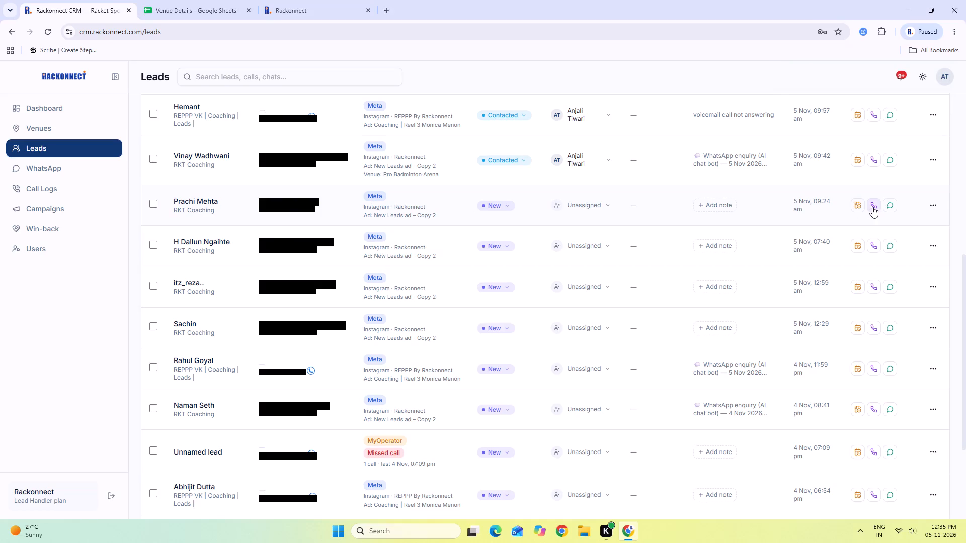
click(873, 207)
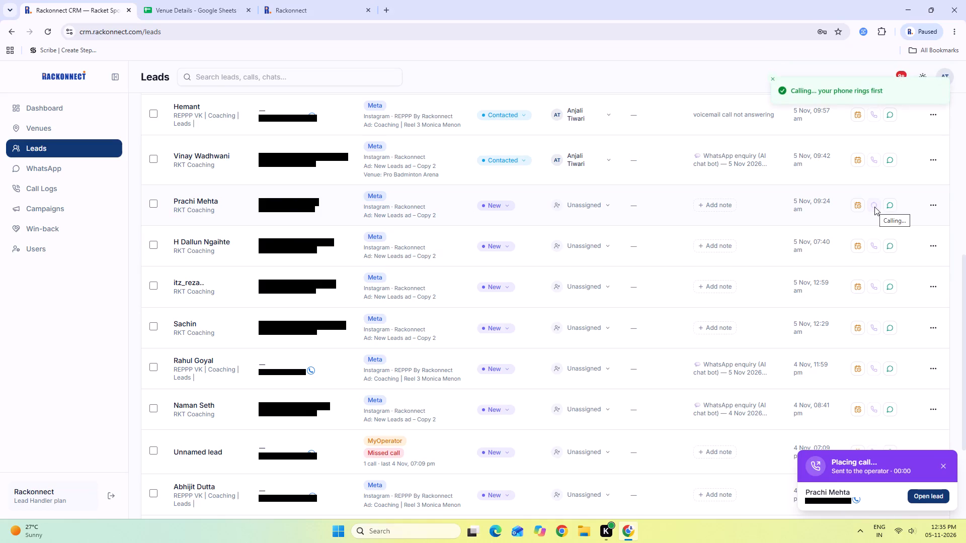
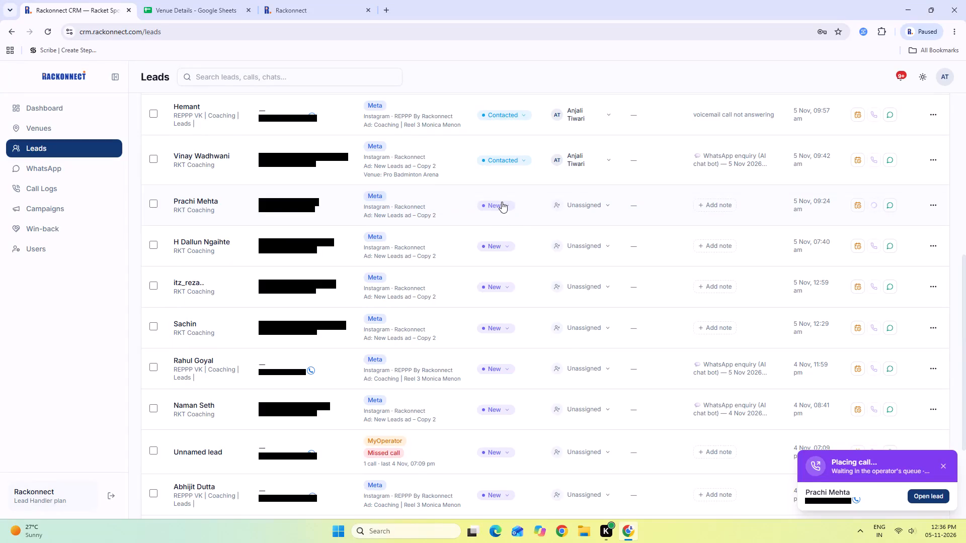
Set Prachi's lead in the leads list to the Contacted stage.
click(502, 202)
click(509, 242)
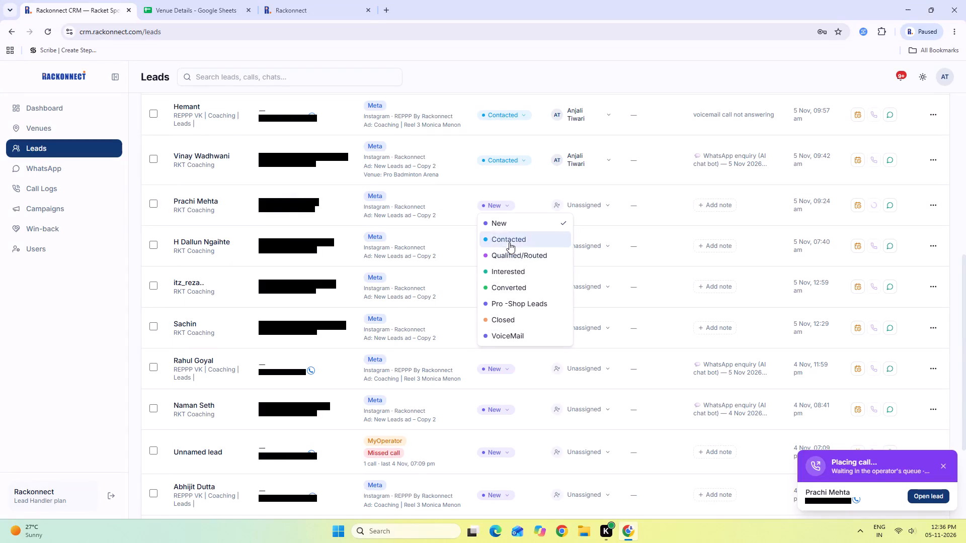
Add and save a note on Prachi's lead reading "call not answering".
click(720, 201)
click(456, 255)
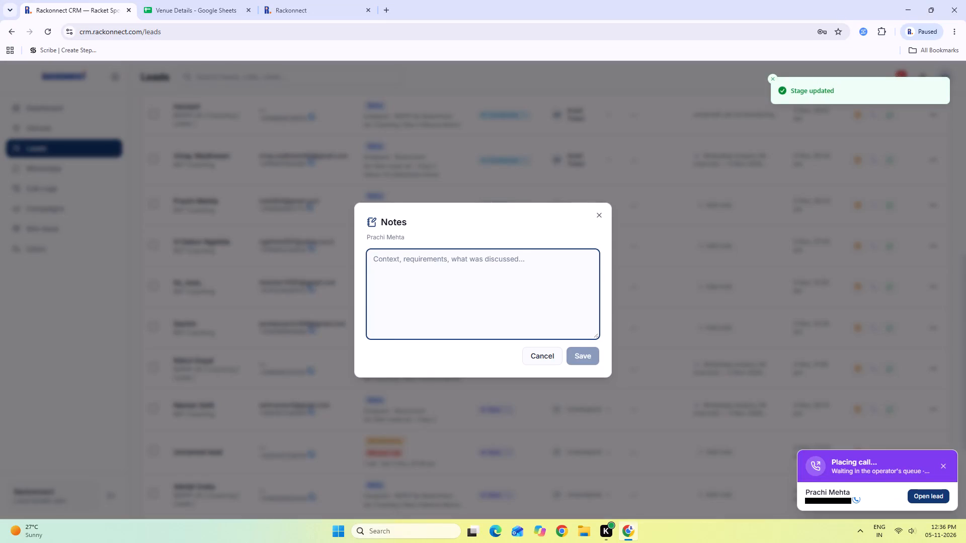
text(call not answering b)
key(BackSpace)
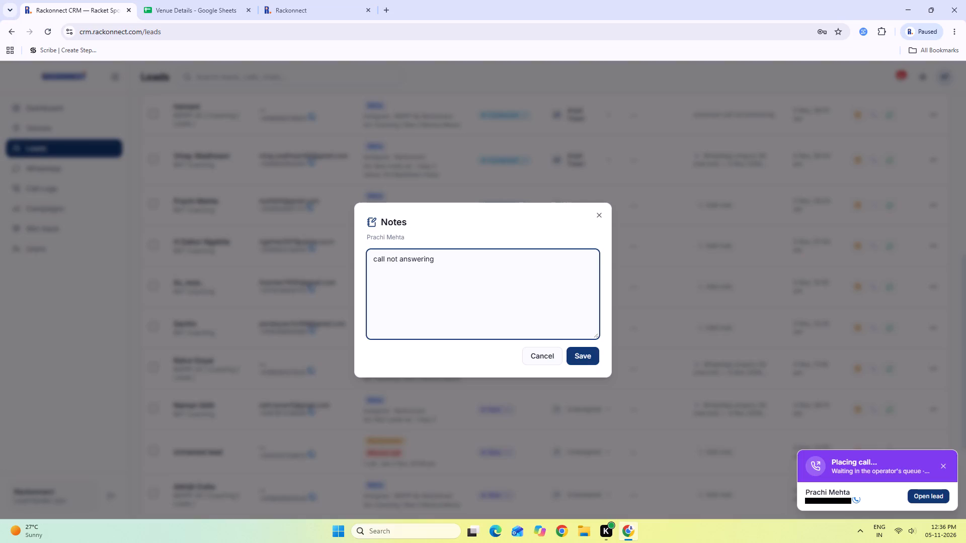
click(584, 363)
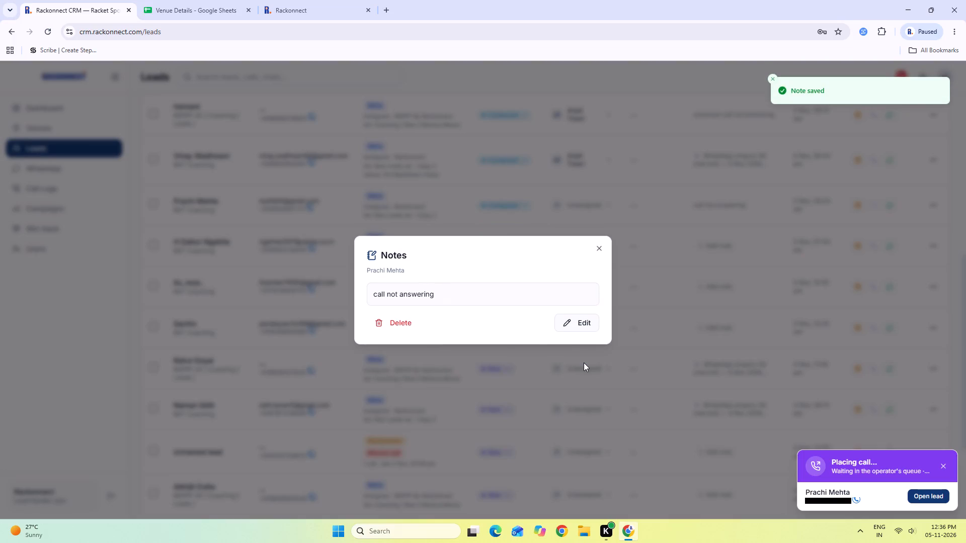
click(651, 332)
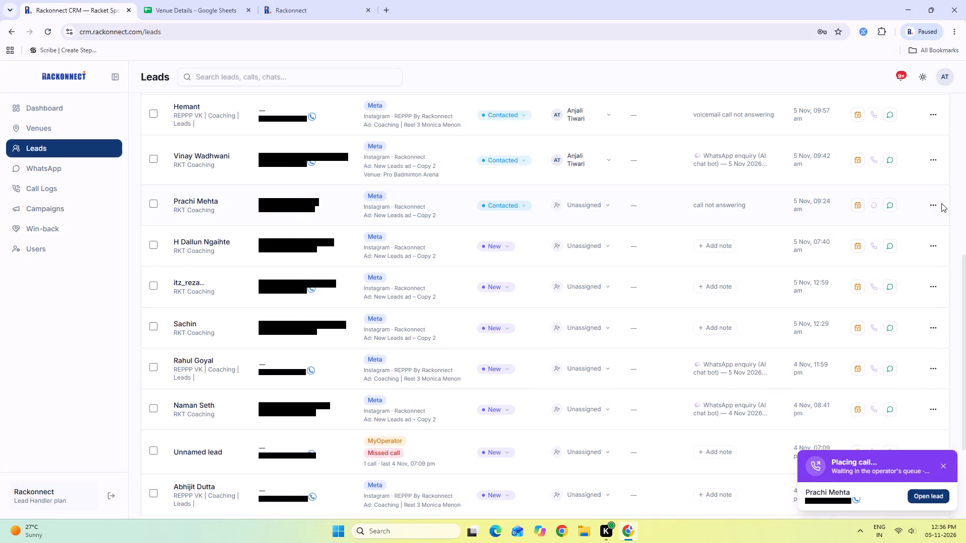
Open the details of Prachi's lead and log a call activity reading "call not answering after some time call back".
click(933, 205)
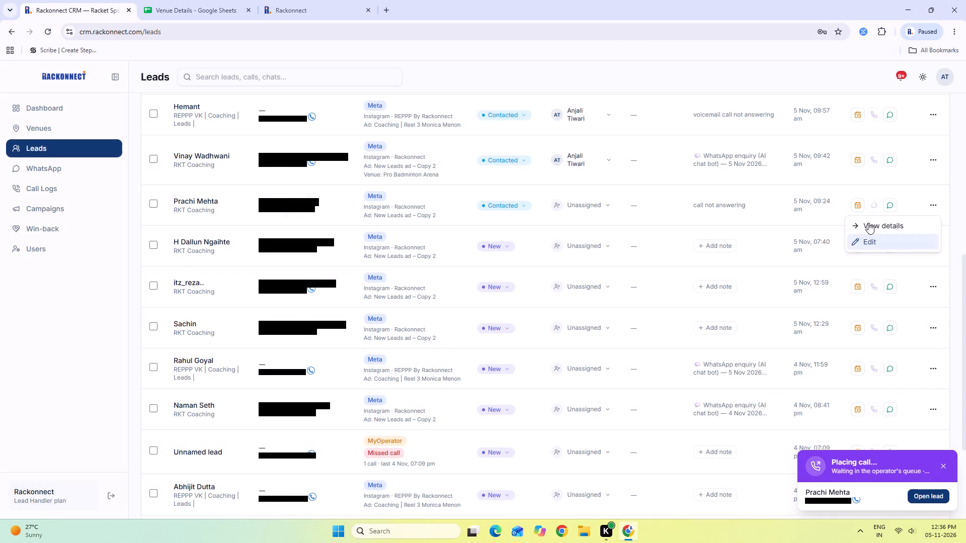
click(869, 222)
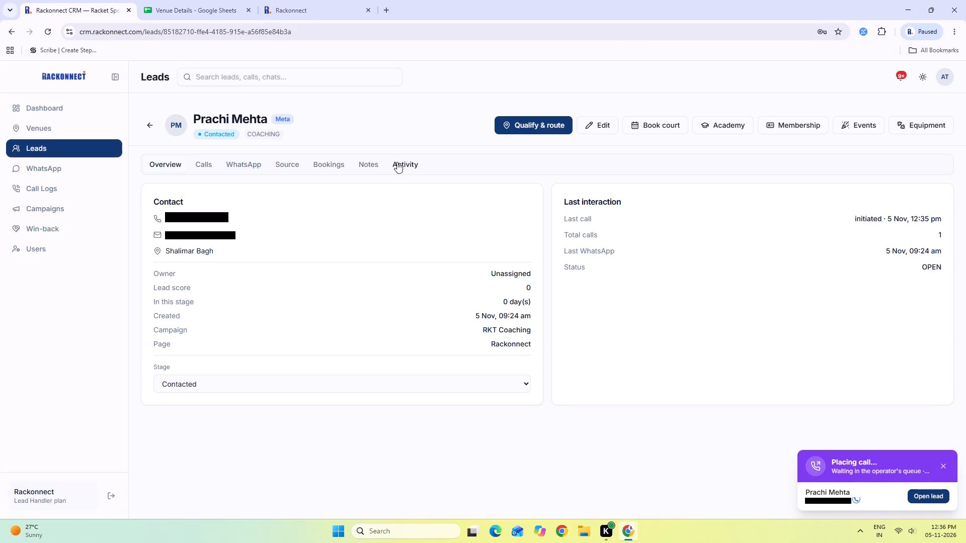
click(398, 162)
click(192, 241)
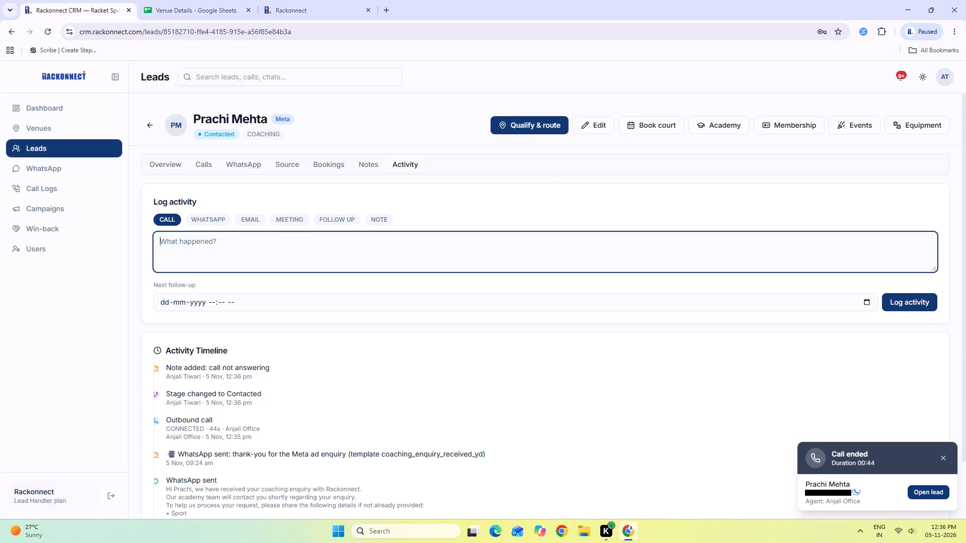
text(call not answering)
key(space)
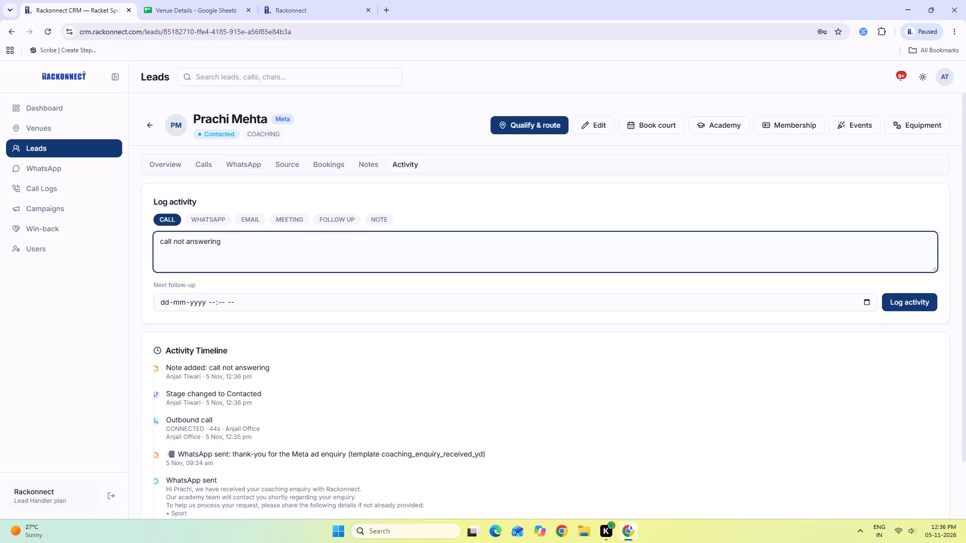
text(after son)
key(BackSpace)
text(me time call back)
key(space)
click(904, 294)
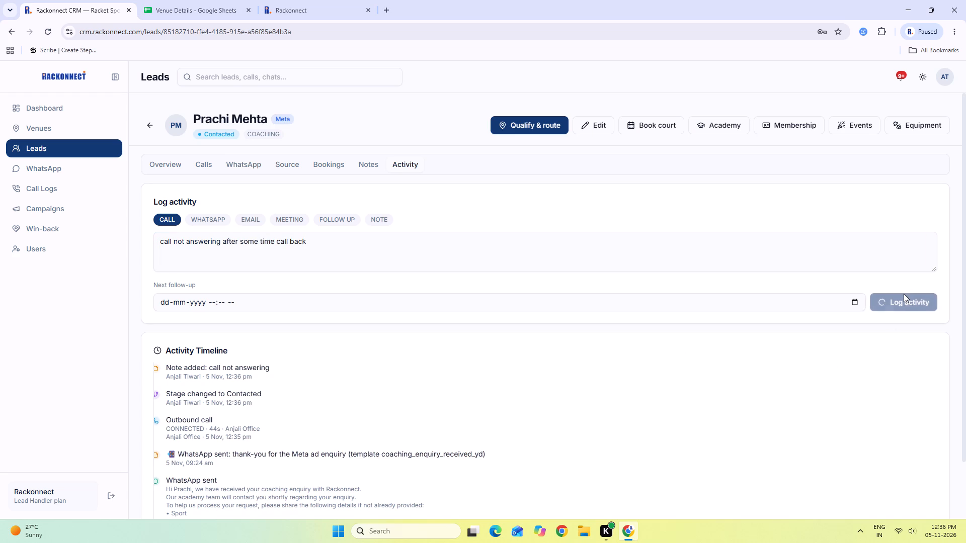
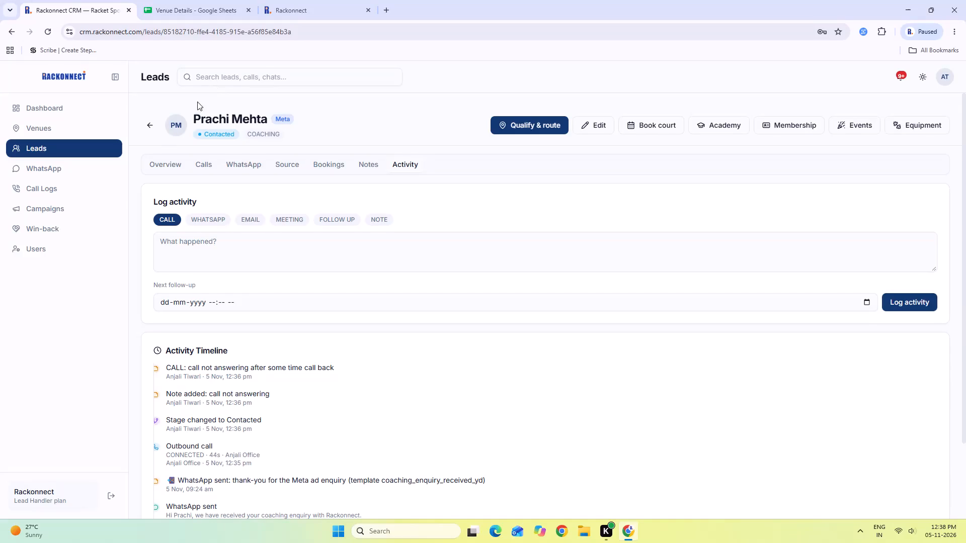
Return to the leads list and place a call to Dallun's lead, the New-stage one just below Prachi's.
click(149, 128)
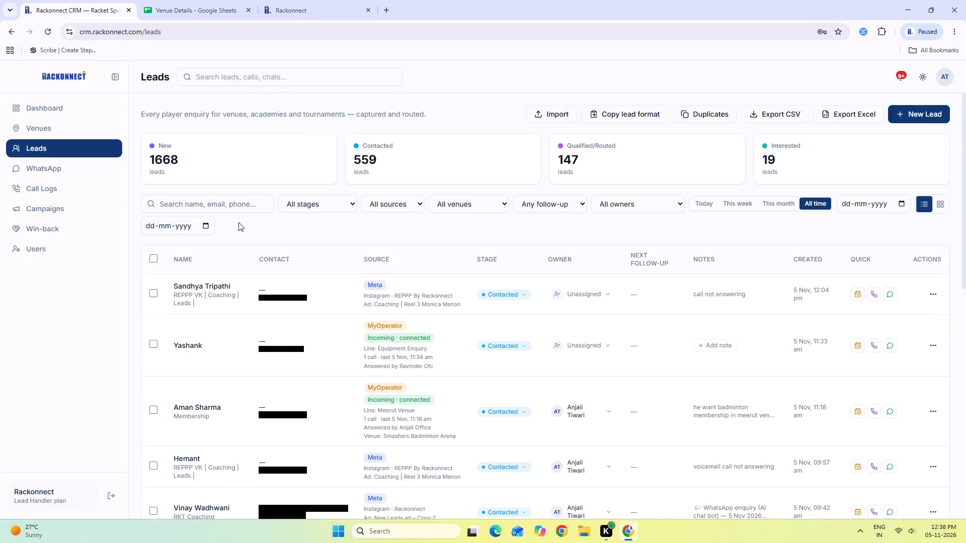
scroll(606, 410, down, 5)
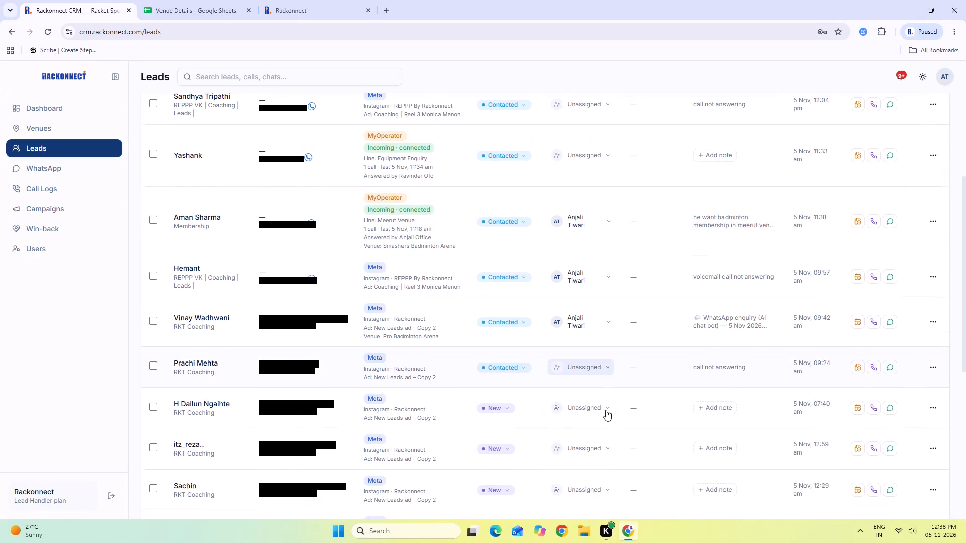
scroll(606, 410, down, 2)
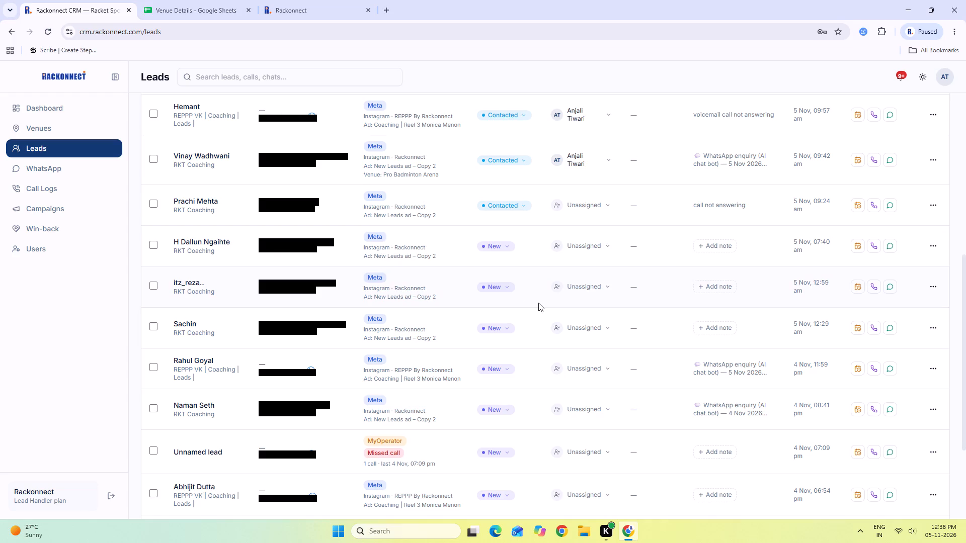
scroll(538, 303, down, 1)
scroll(538, 303, up, 1)
click(870, 247)
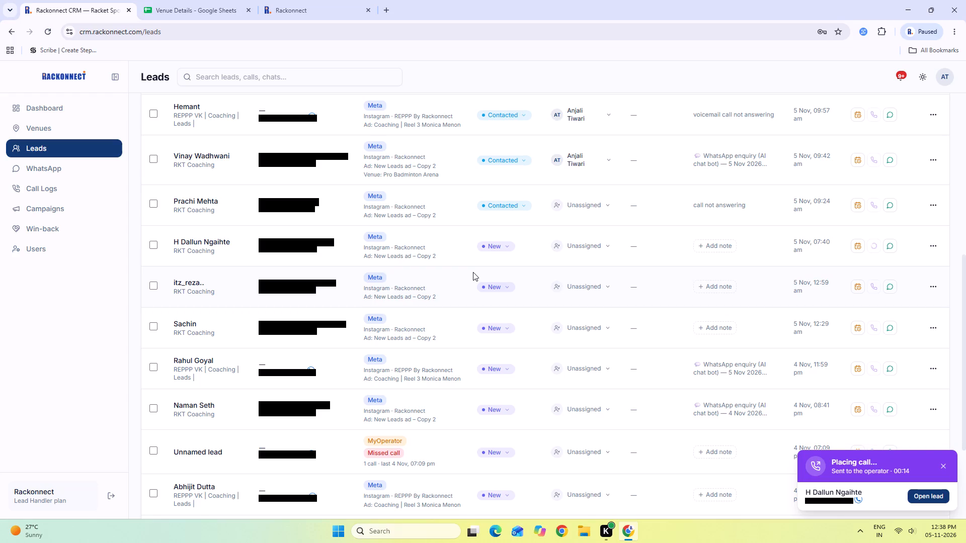
scroll(473, 272, up, 1)
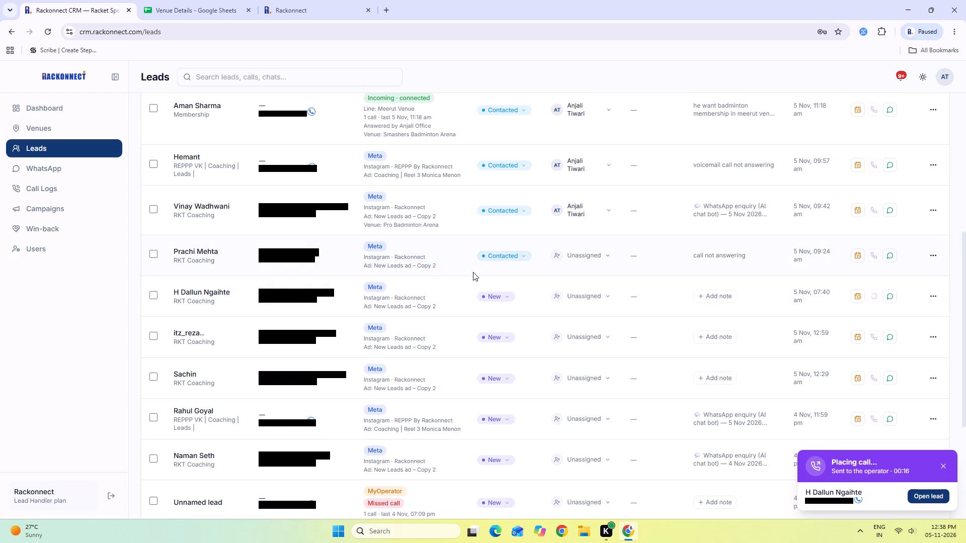
scroll(588, 320, down, 1)
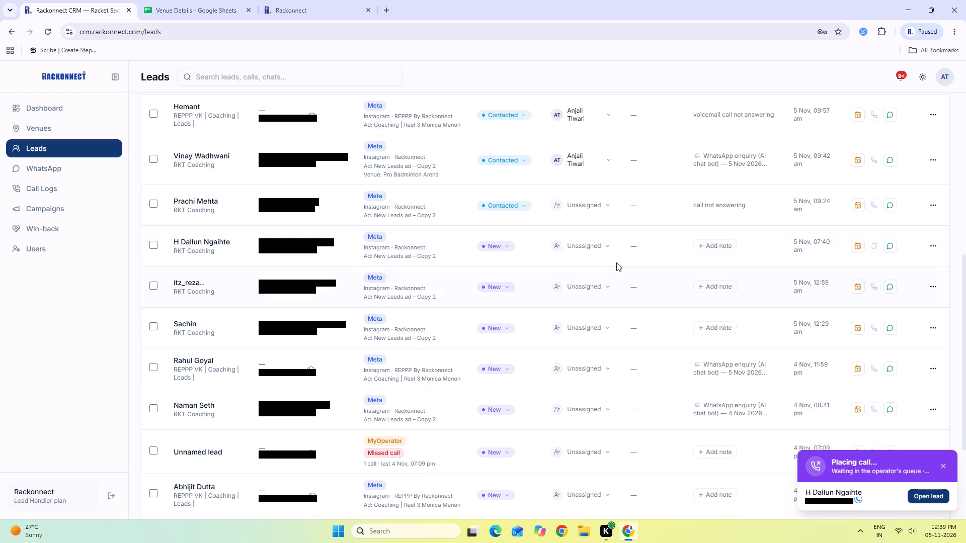
Assign Dallun's lead to Anjali (AT) as owner and set its stage to Contacted.
click(595, 250)
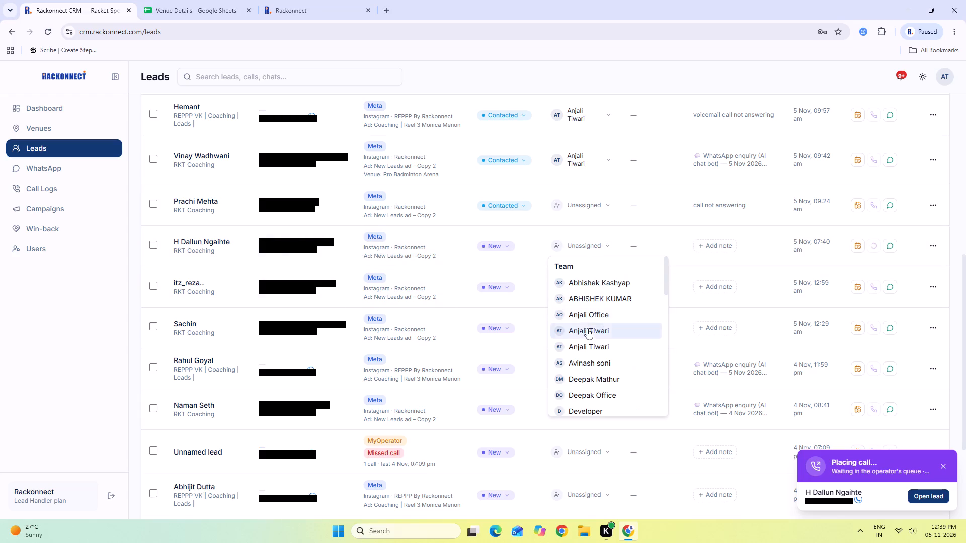
click(590, 332)
click(488, 242)
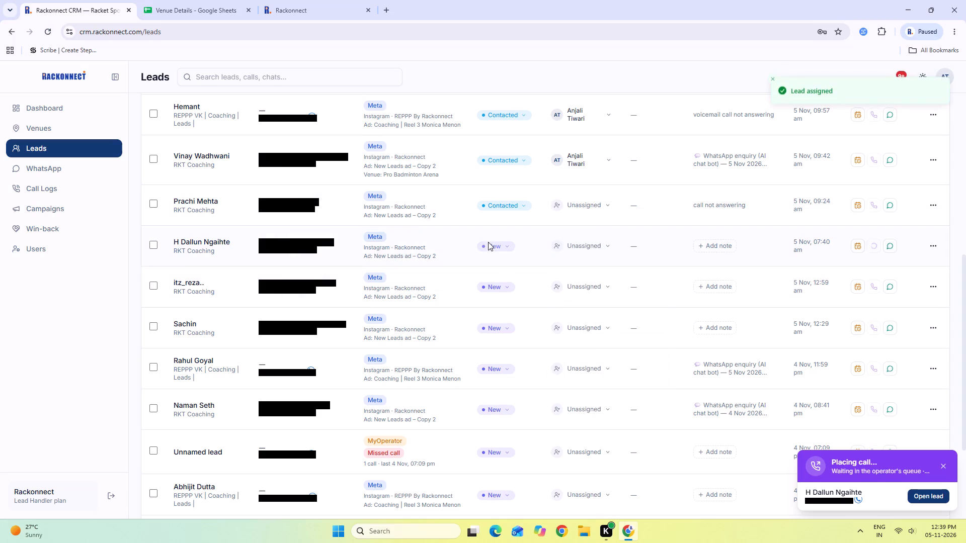
click(520, 282)
Add and save a note on Dallun's lead reading "call not connected".
click(714, 251)
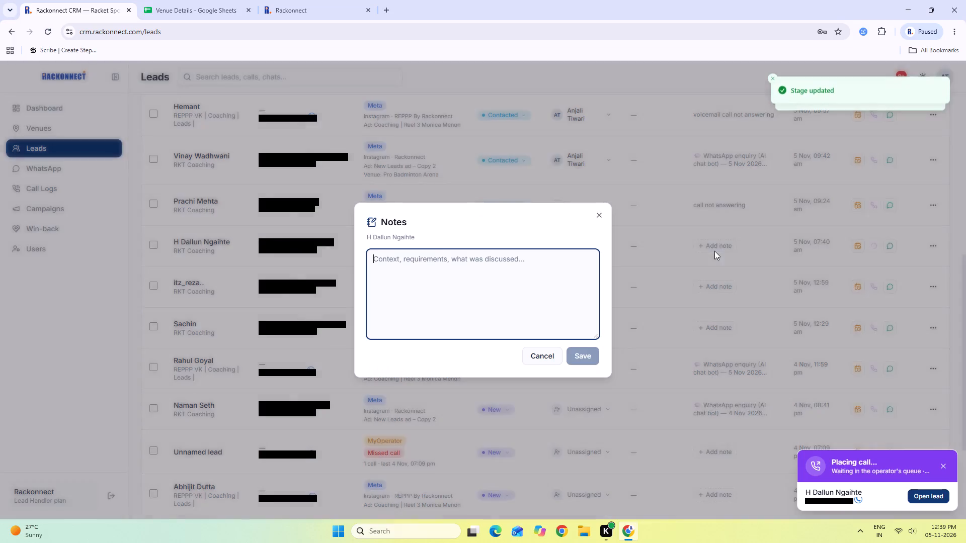
text(he's bi)
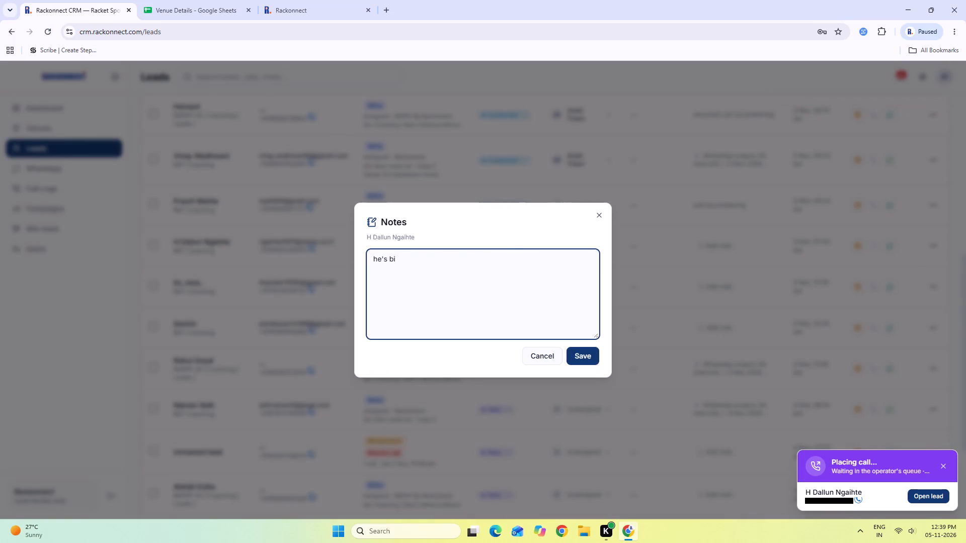
key(BackSpace)
key(BackSpace)
key(BackSpace)
key(BackSpace)
key(BackSpace)
key(BackSpace)
key(BackSpace)
key(BackSpace)
key(BackSpace)
key(BackSpace)
key(BackSpace)
key(BackSpace)
key(BackSpace)
key(BackSpace)
key(BackSpace)
key(BackSpace)
key(BackSpace)
key(BackSpace)
key(BackSpace)
text(call not connected)
key(space)
click(576, 347)
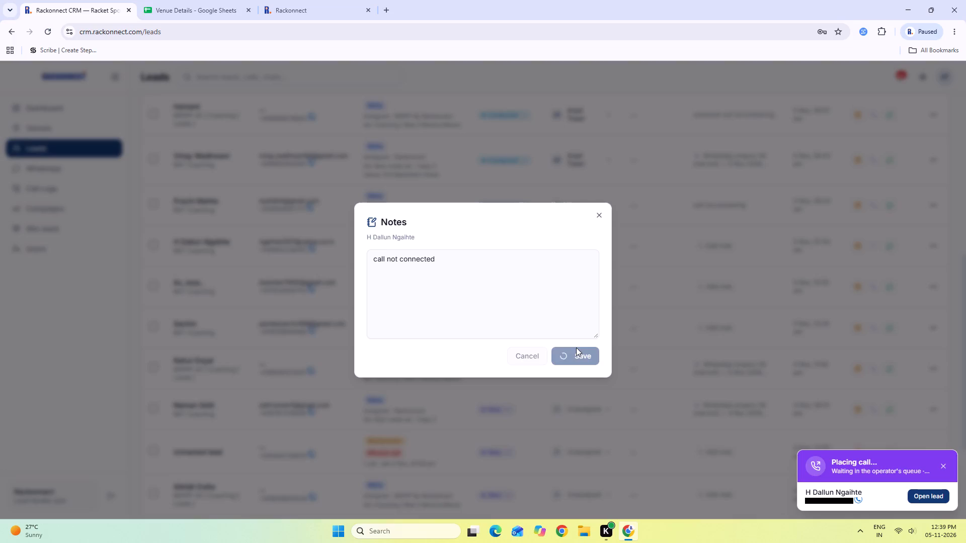
click(945, 467)
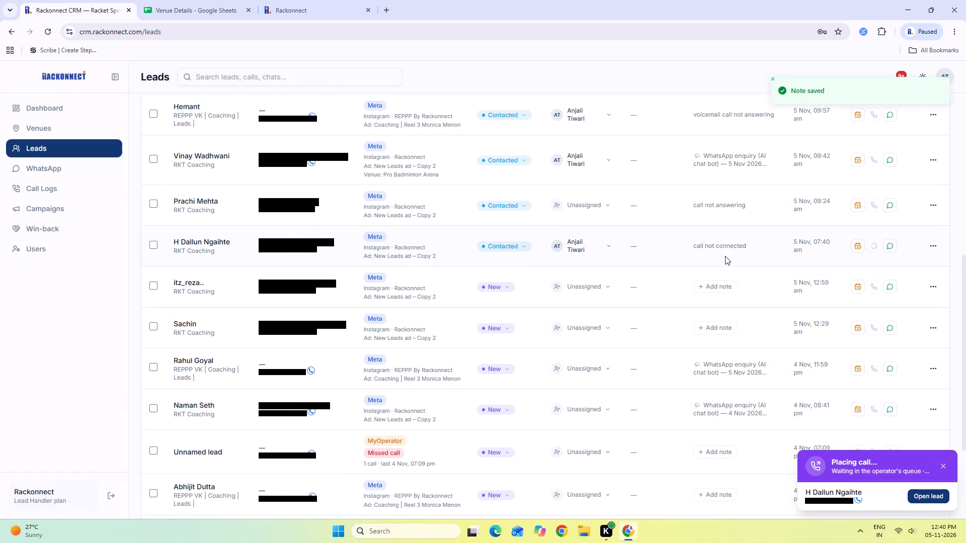
Open the details of Dallun's lead and view its activity log and timeline.
click(932, 242)
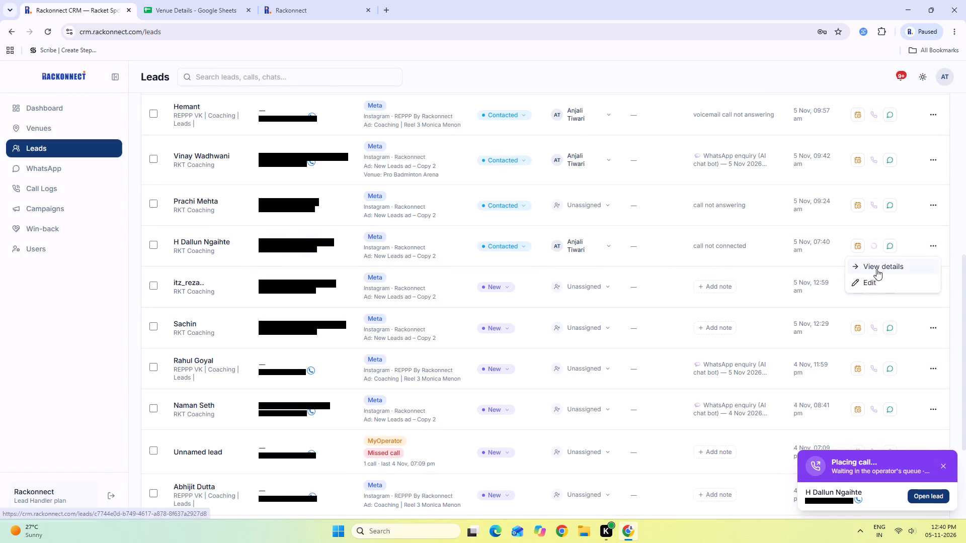
click(876, 269)
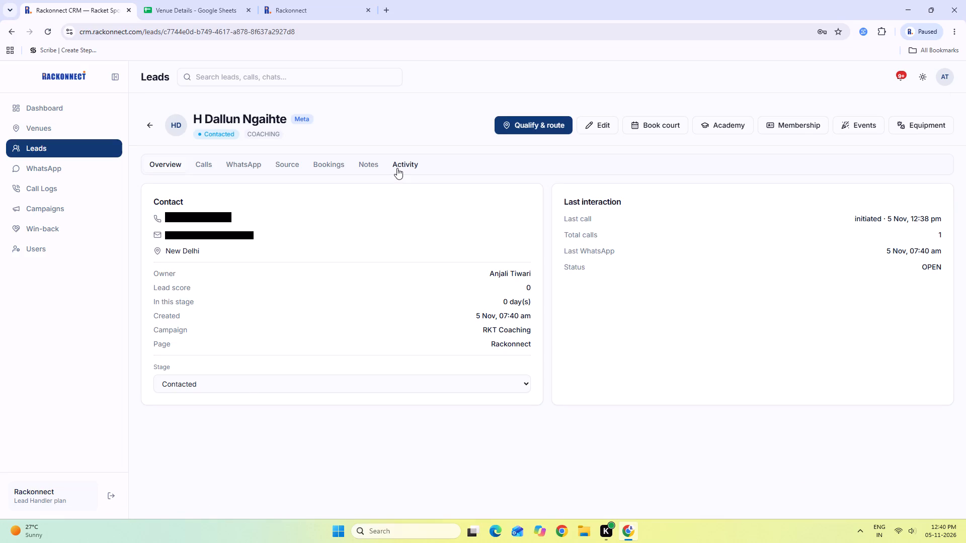
click(397, 168)
click(245, 240)
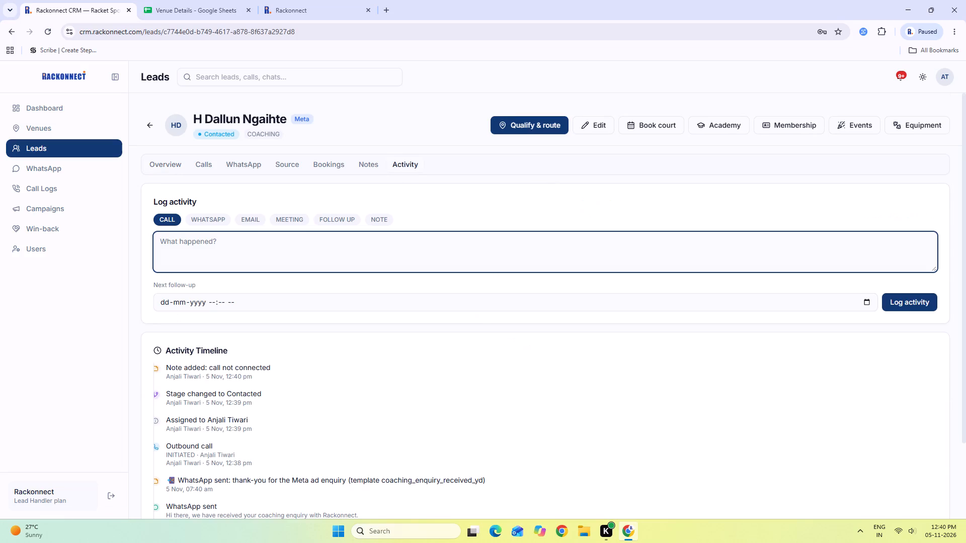
Return to the leads list and go to the next leads still at the New stage.
click(150, 133)
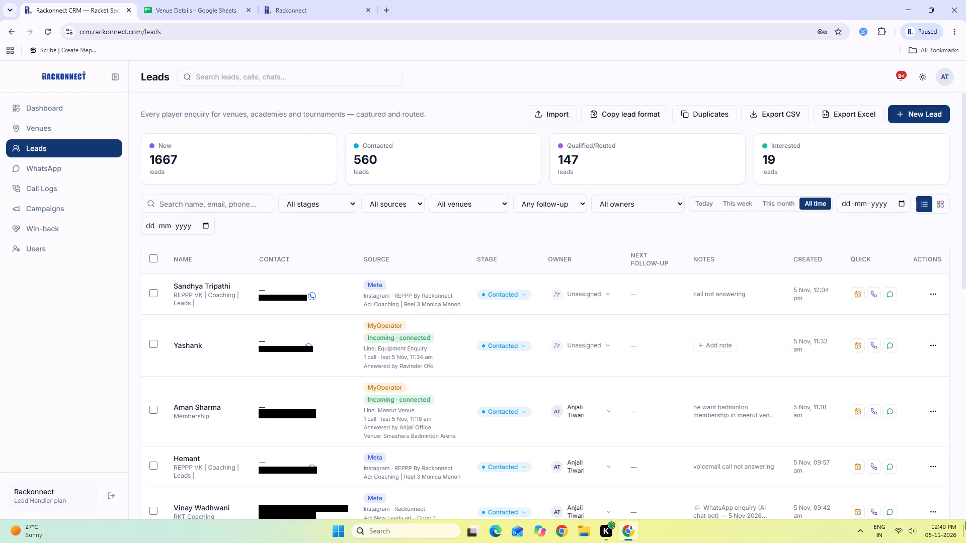
scroll(965, 521, down, 4)
scroll(965, 354, down, 7)
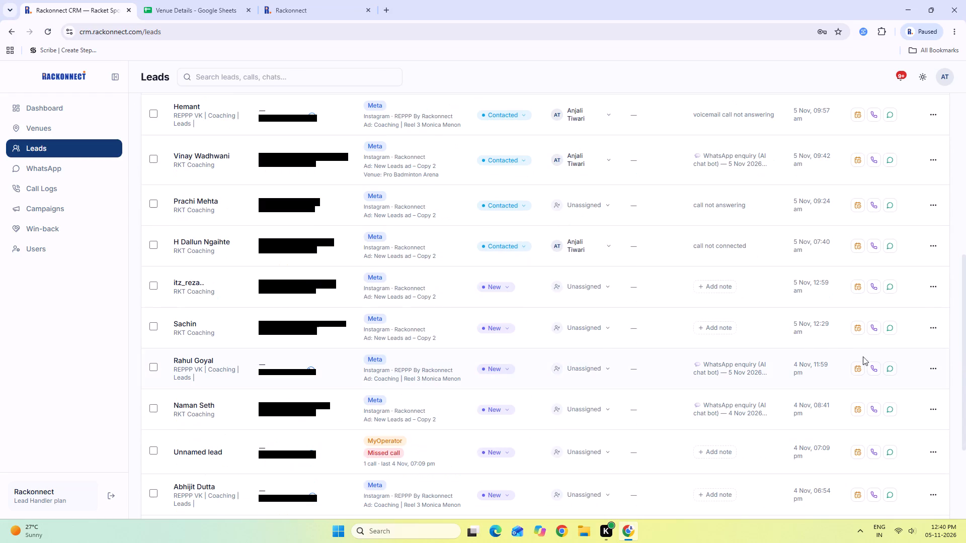
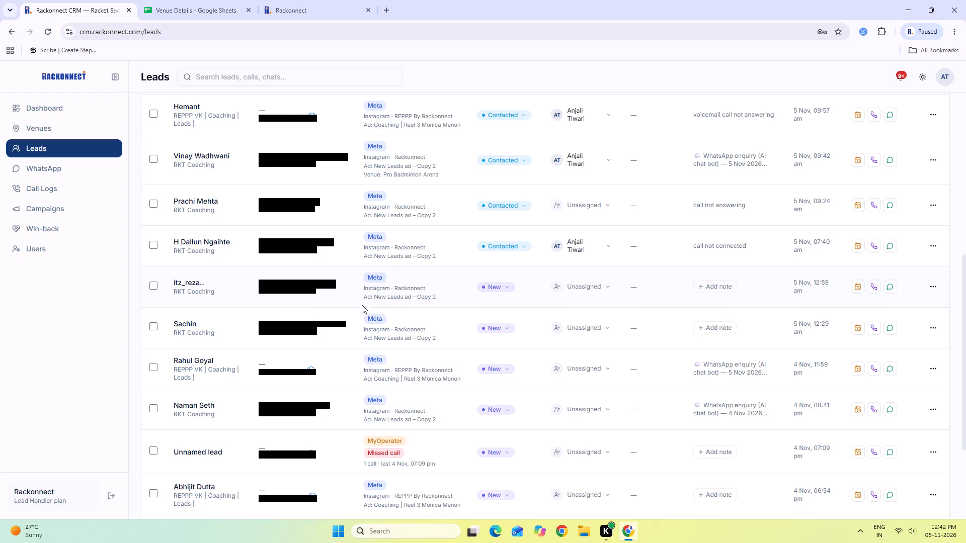
click(509, 291)
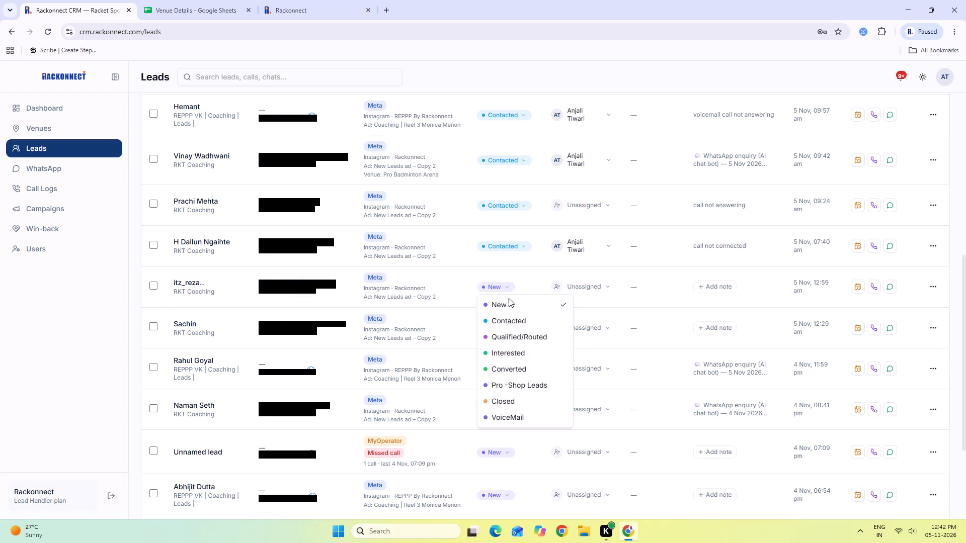
click(525, 321)
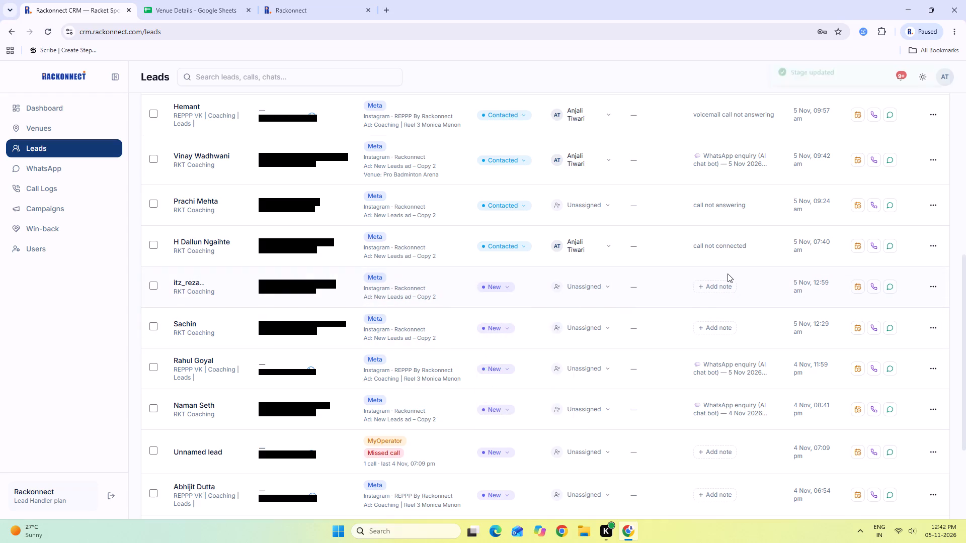
click(561, 290)
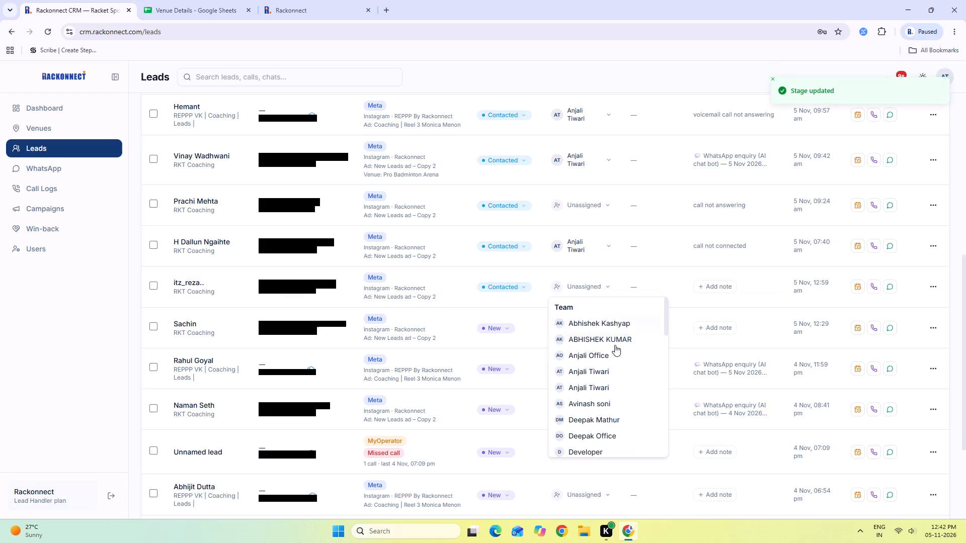
click(595, 388)
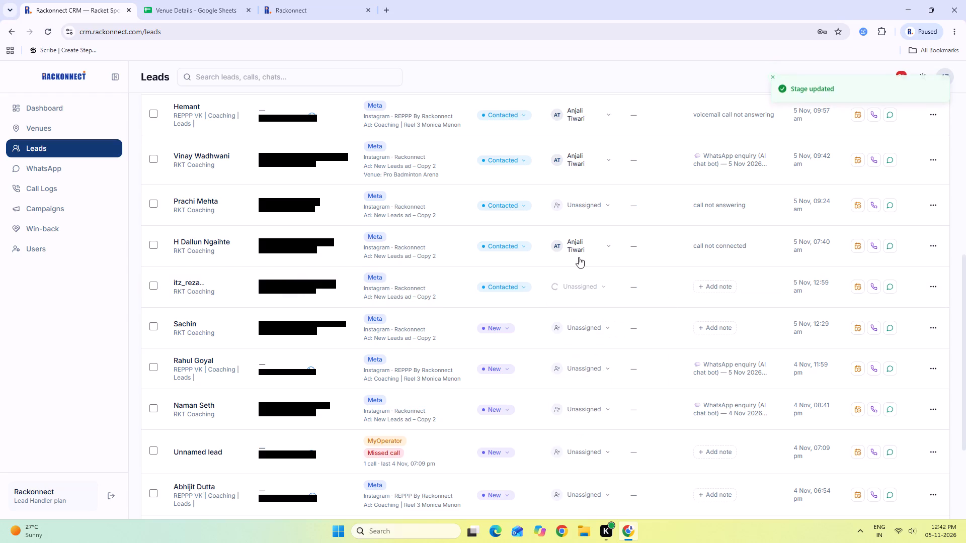
click(595, 209)
click(596, 291)
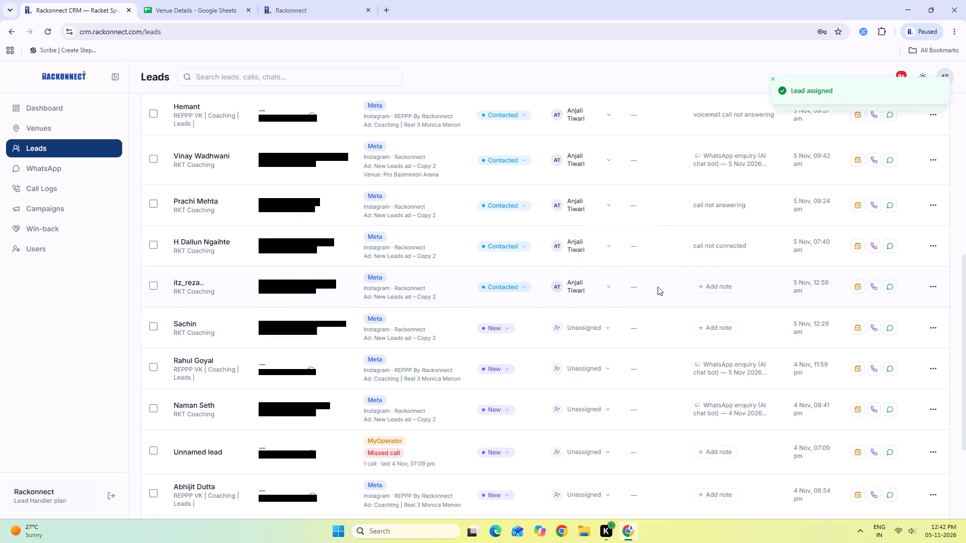
click(710, 279)
click(708, 288)
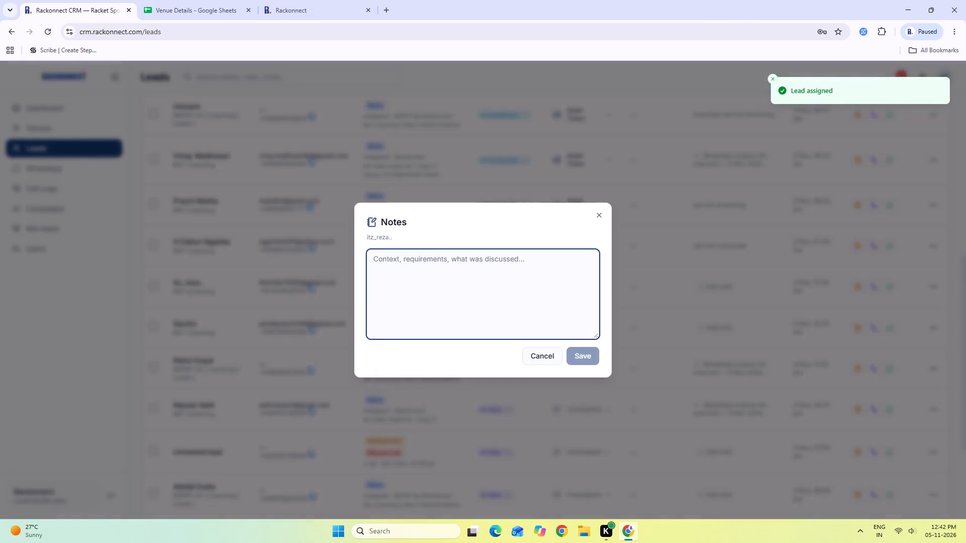
click(391, 268)
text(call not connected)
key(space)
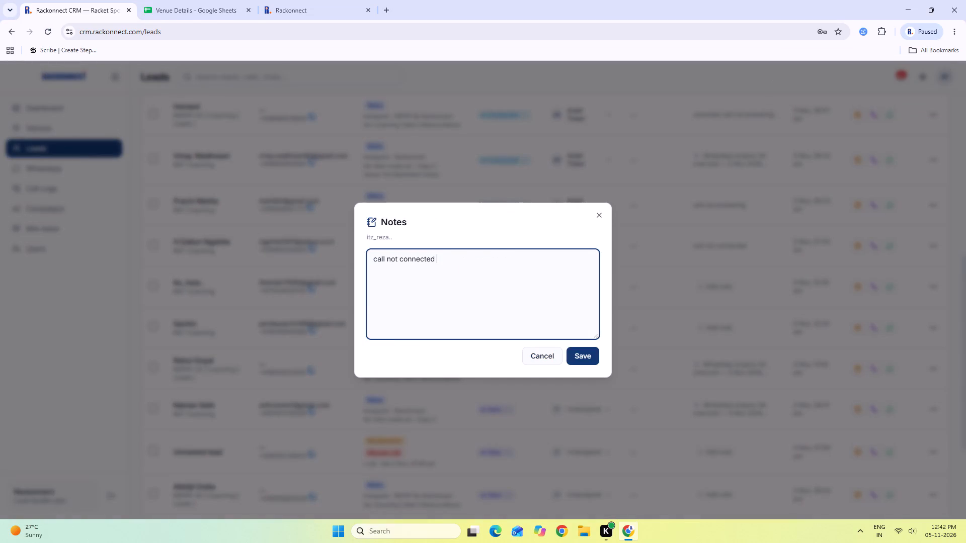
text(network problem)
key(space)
click(587, 355)
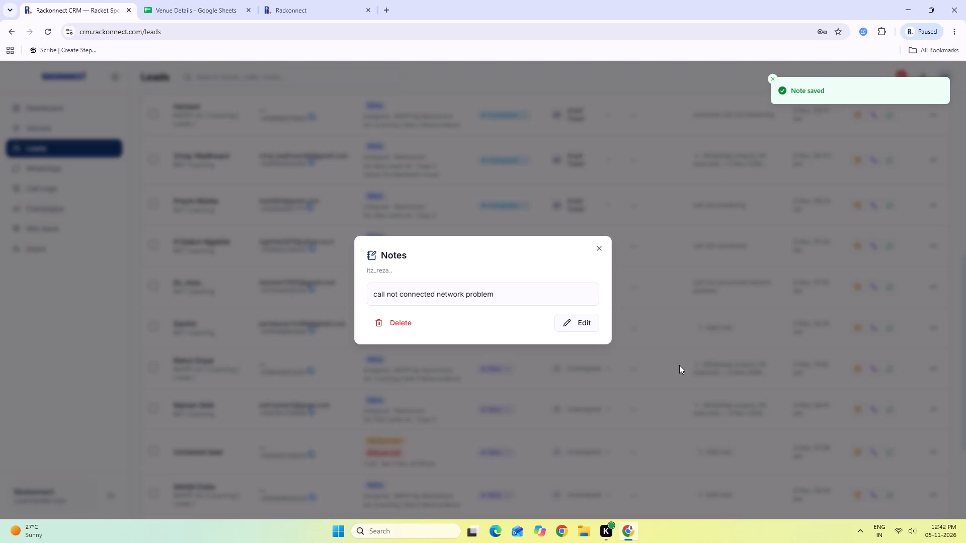
click(705, 382)
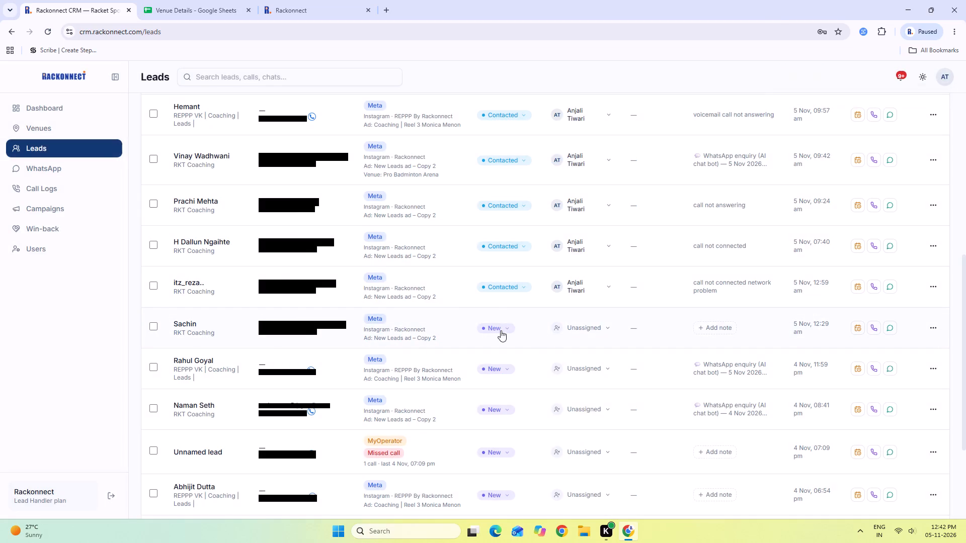
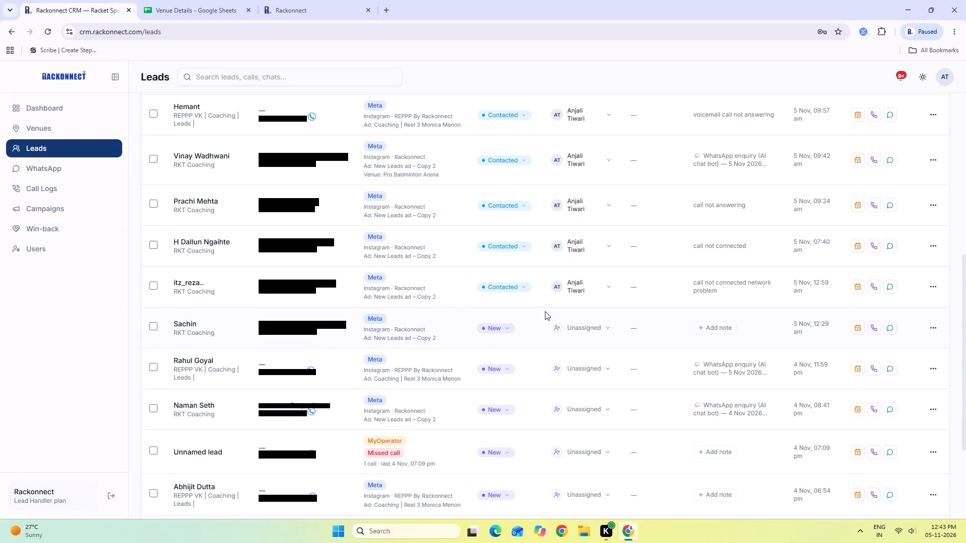
Set the stage of the Sachin lead to Closed.
click(505, 326)
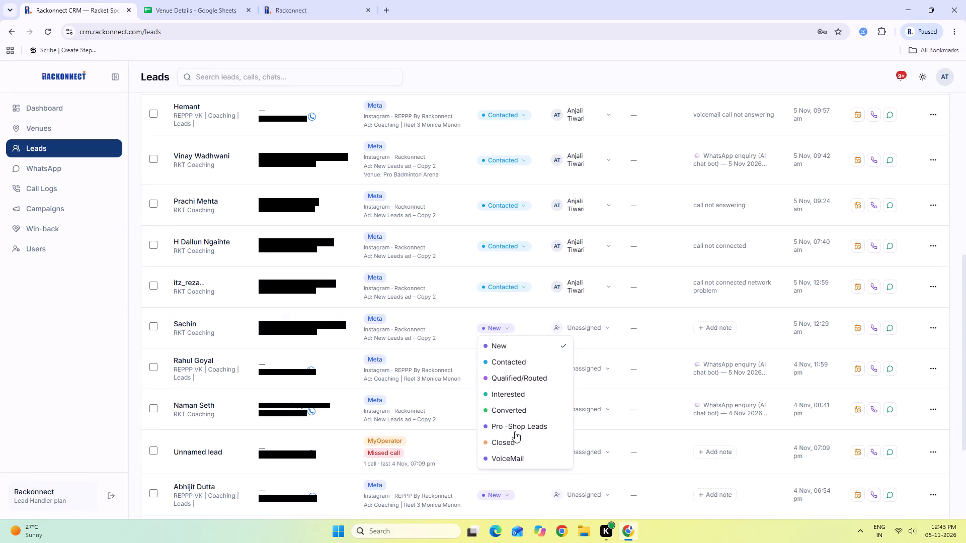
scroll(515, 433, down, 2)
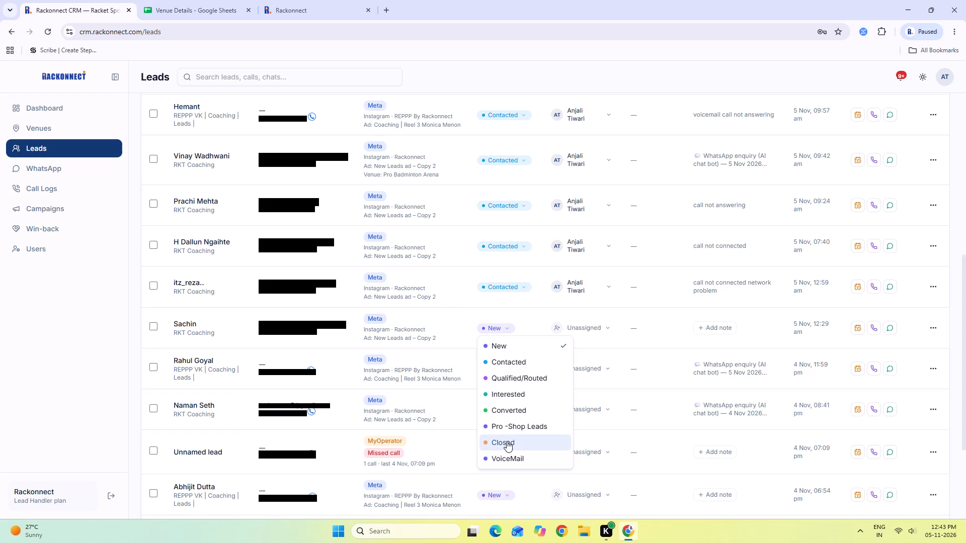
click(507, 441)
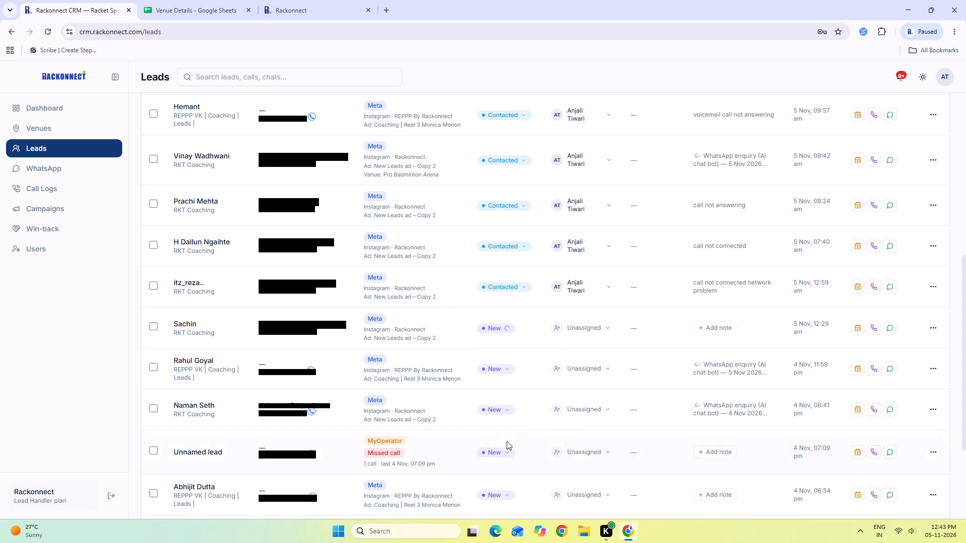
Add the note "by mistake he made query" to the Sachin lead, save it, and return to the leads list.
click(701, 329)
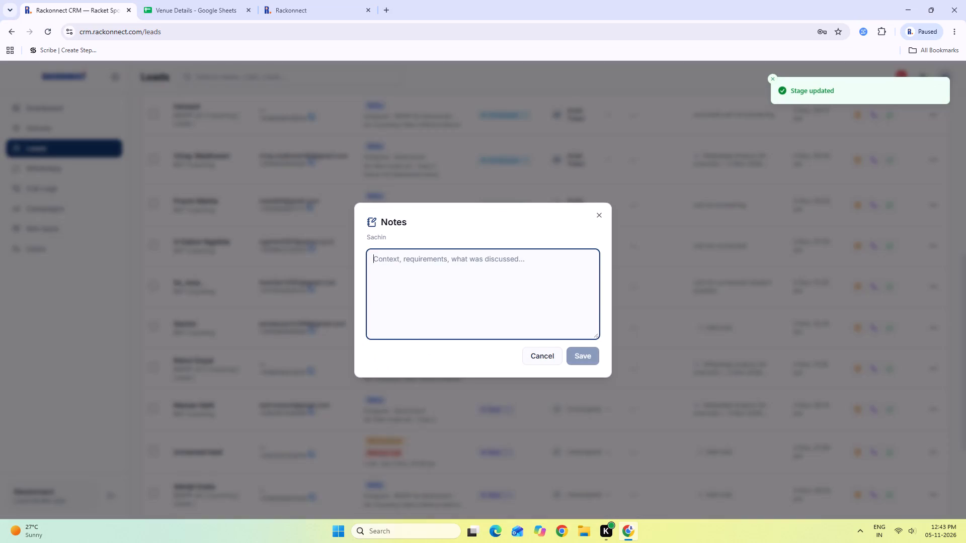
click(386, 255)
key(b)
text(y mistake he made qury)
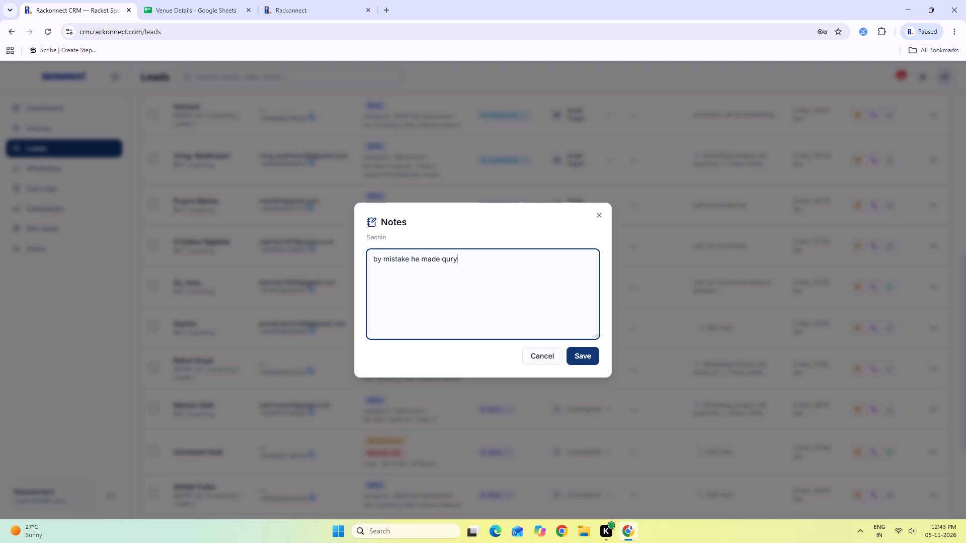
key(BackSpace)
key(BackSpace)
text(eru)
key(BackSpace)
text(y)
key(space)
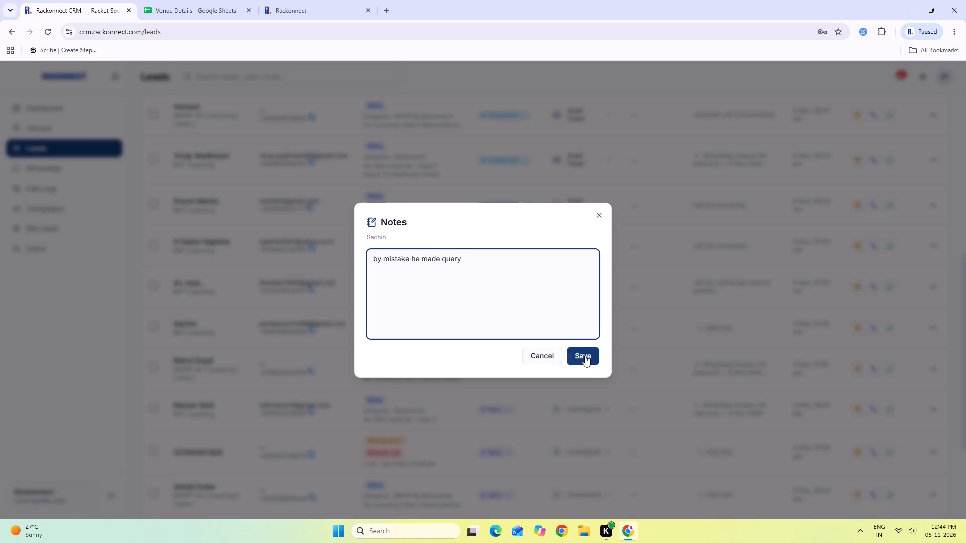
click(585, 355)
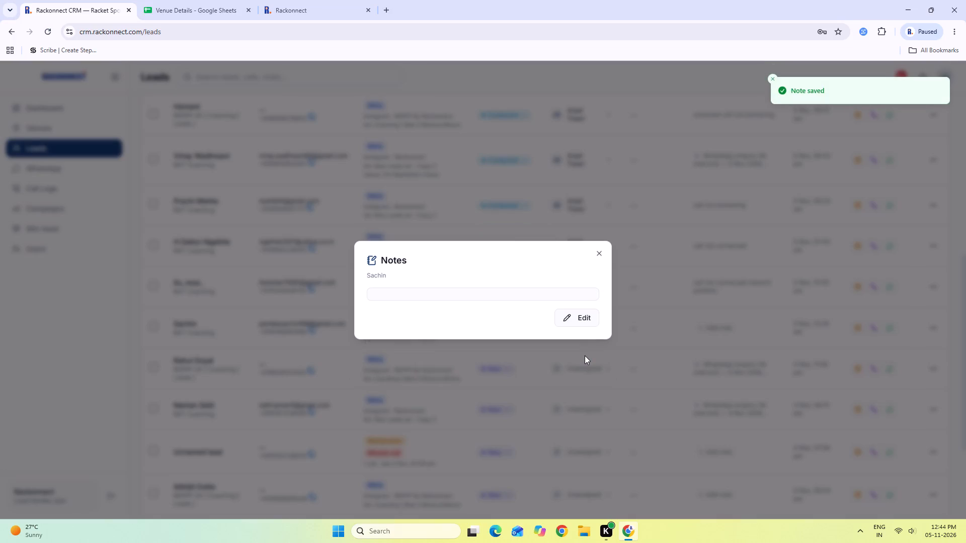
click(585, 355)
scroll(565, 356, down, 2)
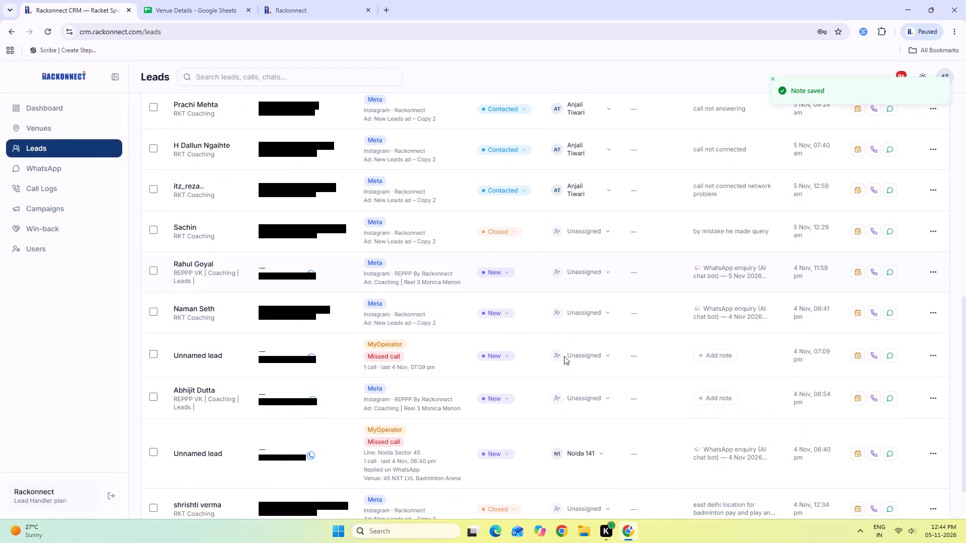
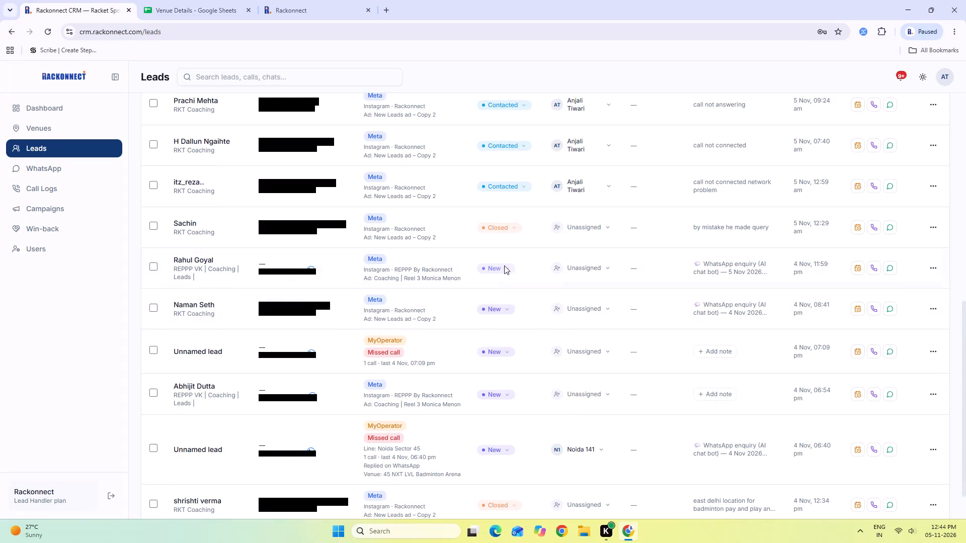
Set the stage of the Rahul lead to Contacted and assign team member AT as its owner.
click(500, 299)
click(597, 266)
click(584, 349)
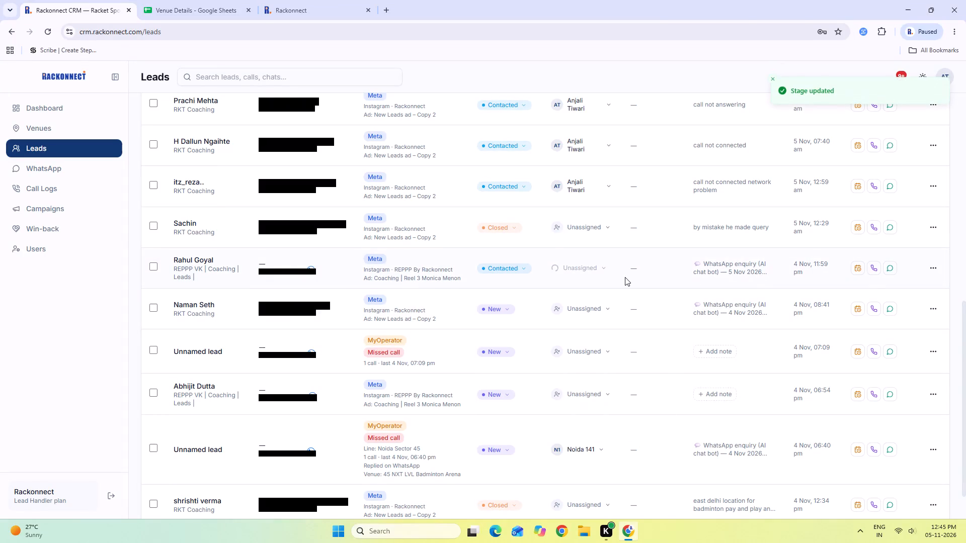
Log a call activity "after lunch he call back he's busy right now" in the Rahul lead's details and return to the leads list.
click(928, 266)
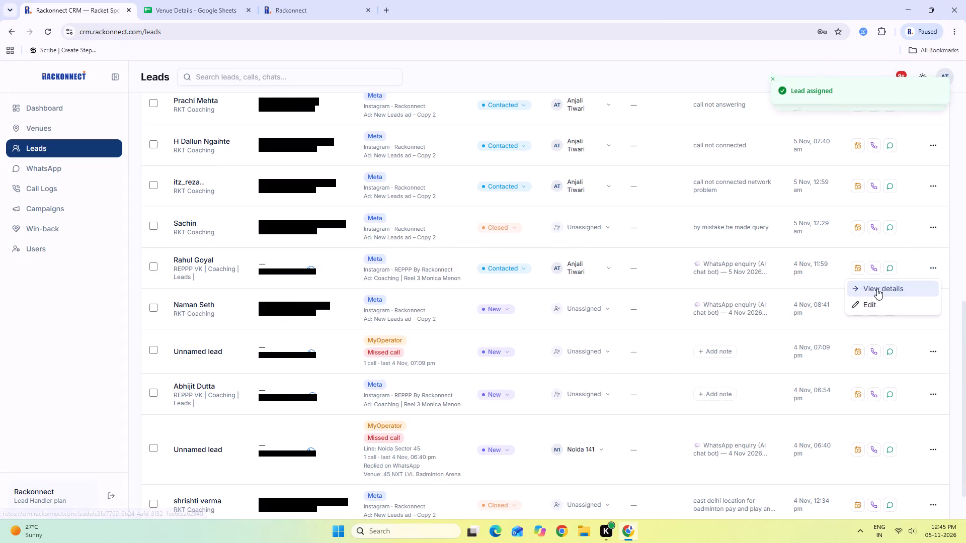
click(877, 289)
click(417, 159)
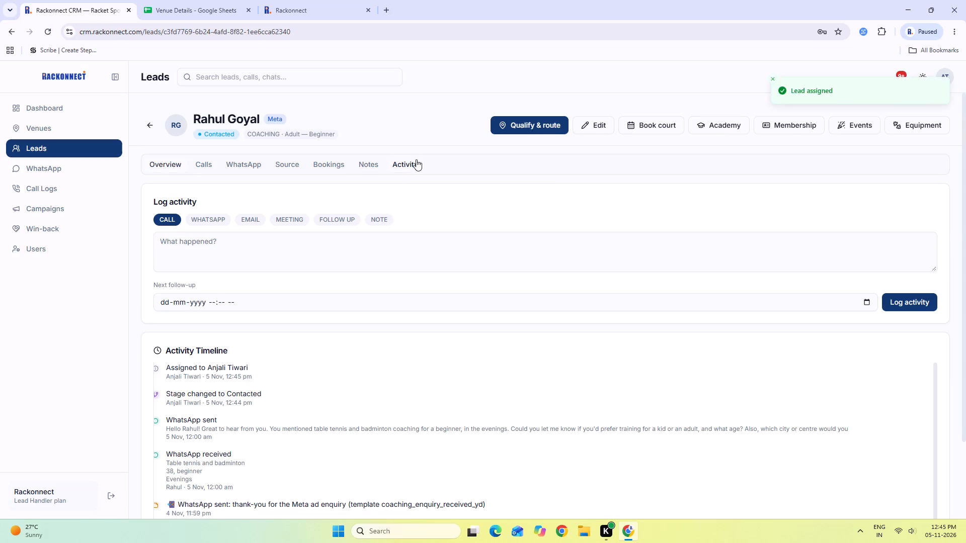
click(192, 237)
text(after lunch he will)
key(BackSpace)
key(BackSpace)
key(BackSpace)
key(BackSpace)
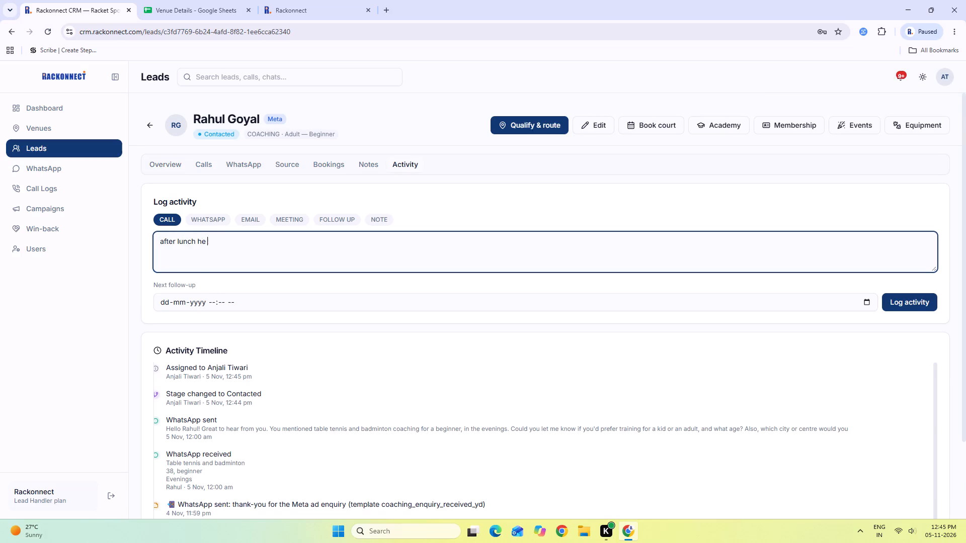
text(call back he's busy right niw)
key(space)
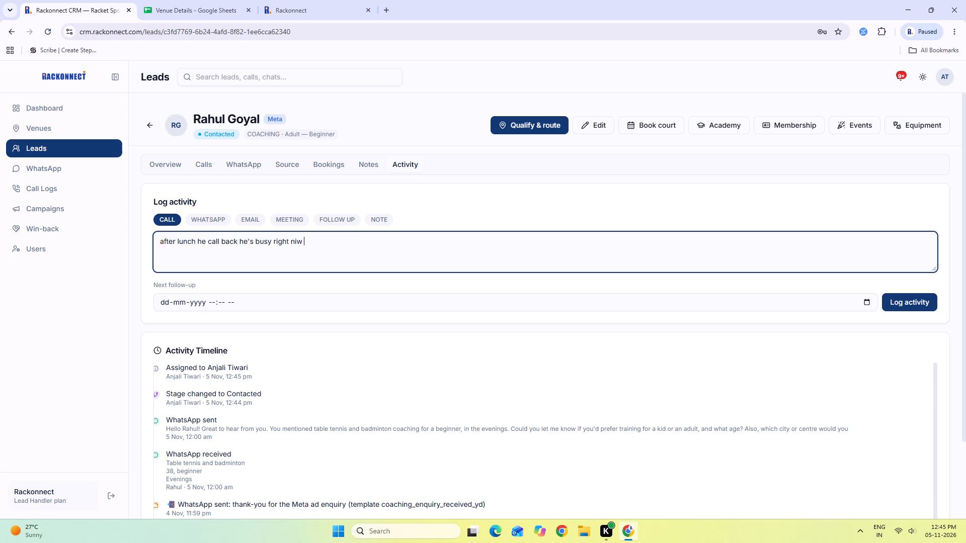
key(BackSpace)
key(BackSpace)
key(BackSpace)
text(ow)
click(898, 307)
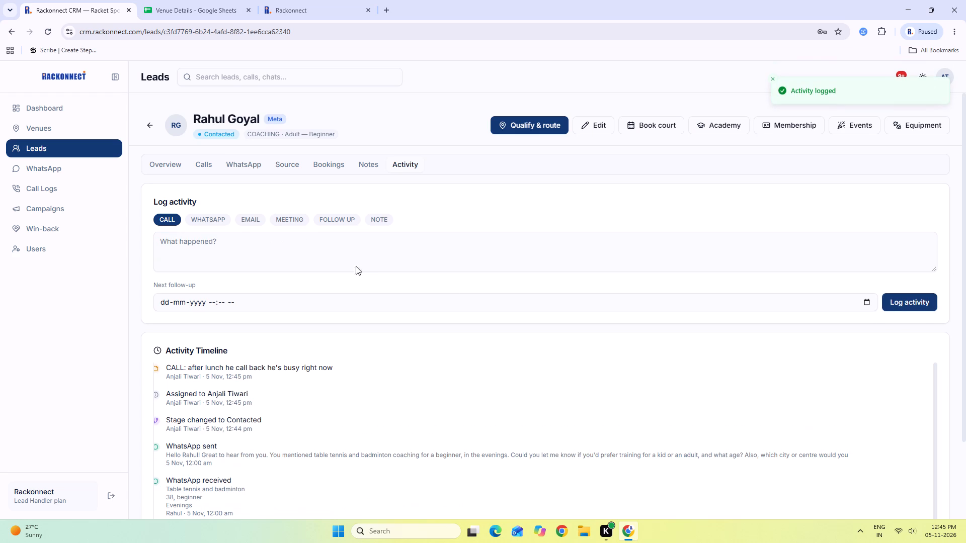
click(148, 119)
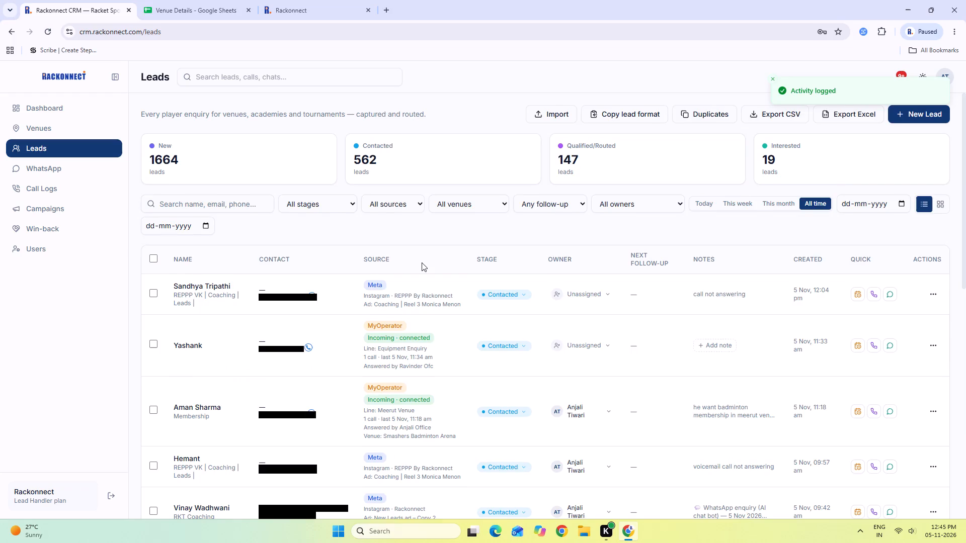
Assign team member AT as the owner of the closed Sachin lead.
scroll(422, 262, down, 4)
scroll(521, 307, down, 5)
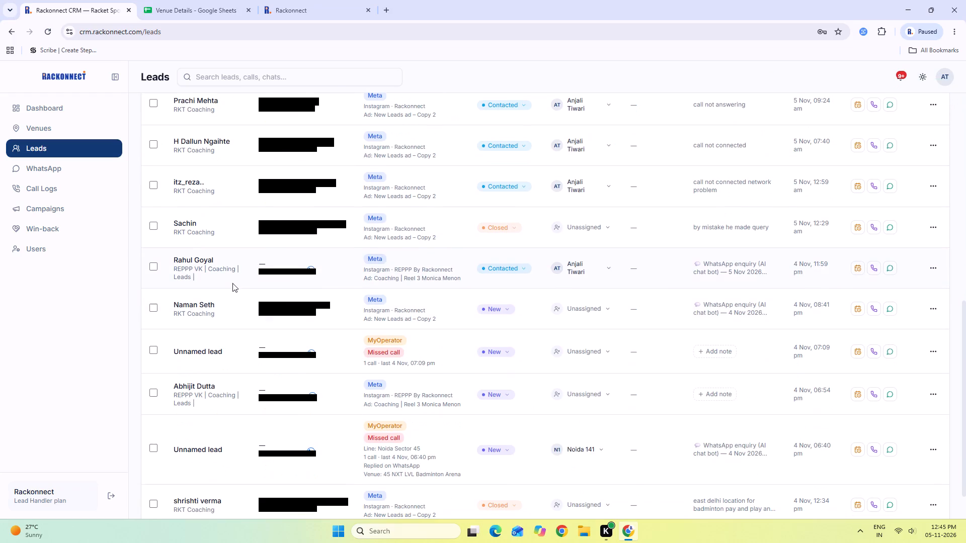
click(594, 231)
click(588, 327)
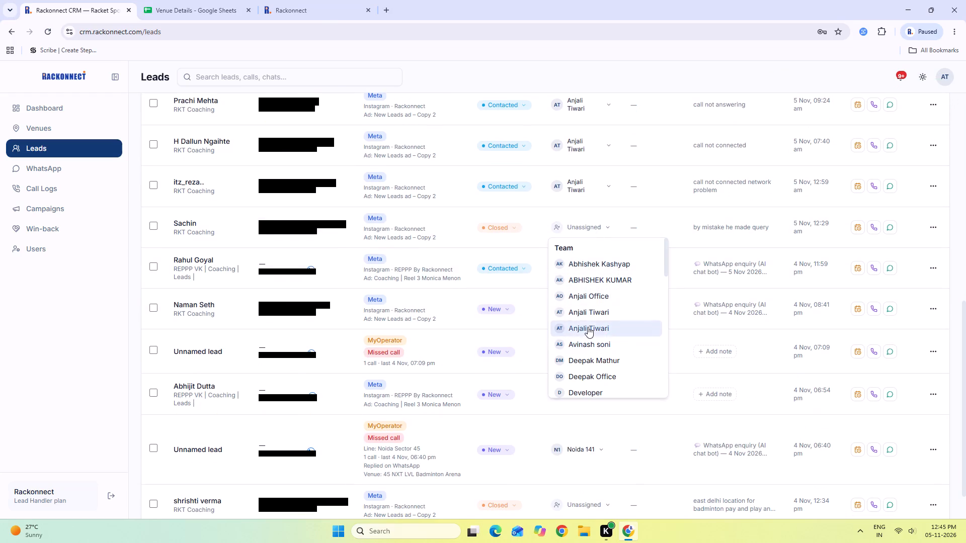
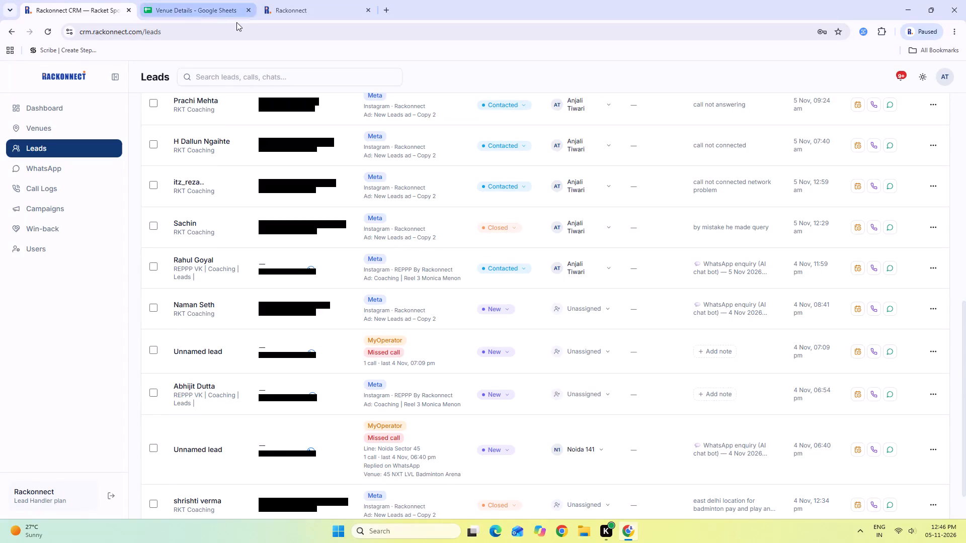
Switch to the Venue Details spreadsheet and look up the academy coaching pricing and timings for the Noida-21A venue.
click(188, 8)
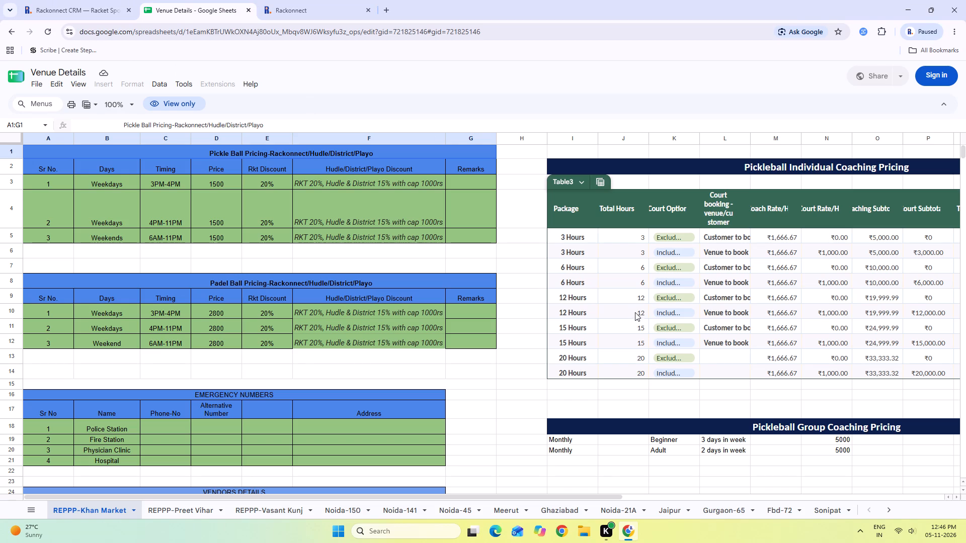
scroll(623, 364, down, 4)
scroll(623, 364, up, 3)
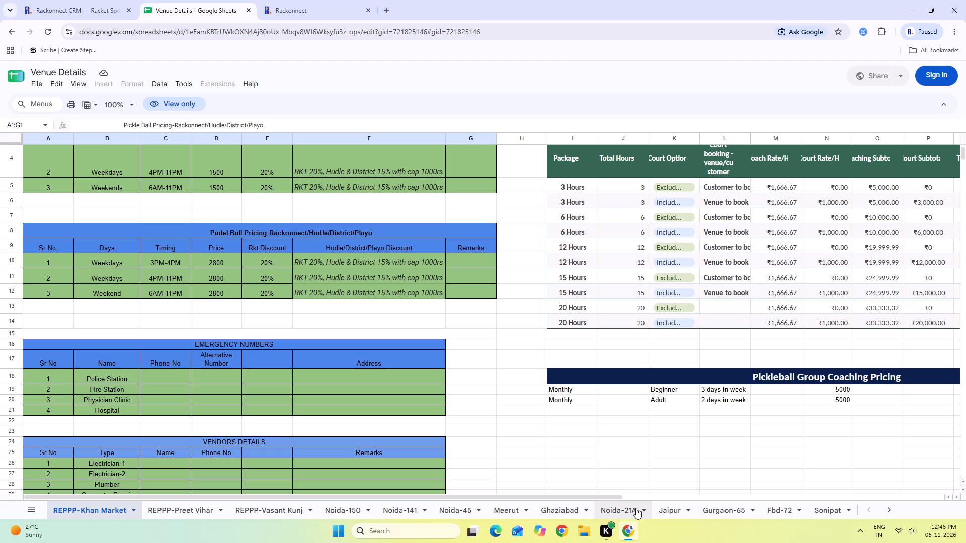
click(636, 508)
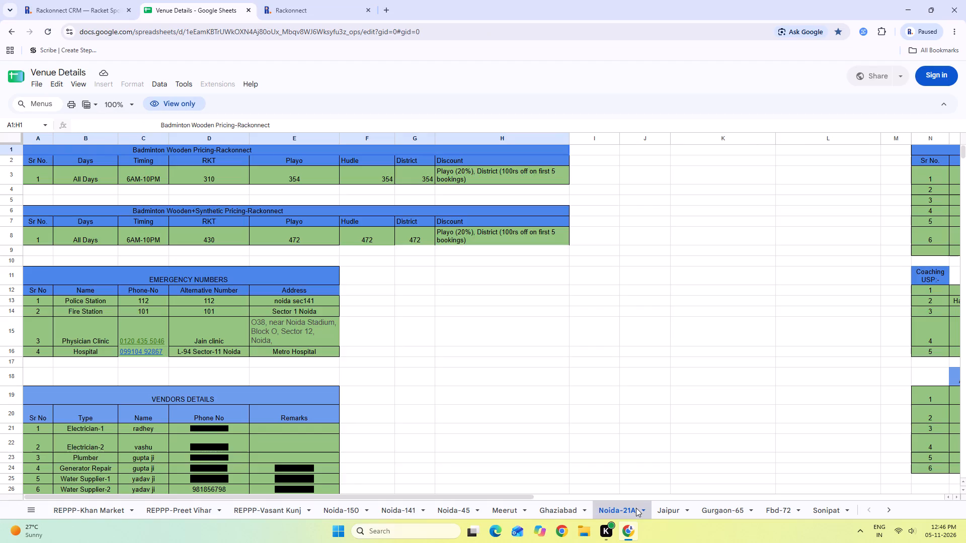
double_click(958, 499)
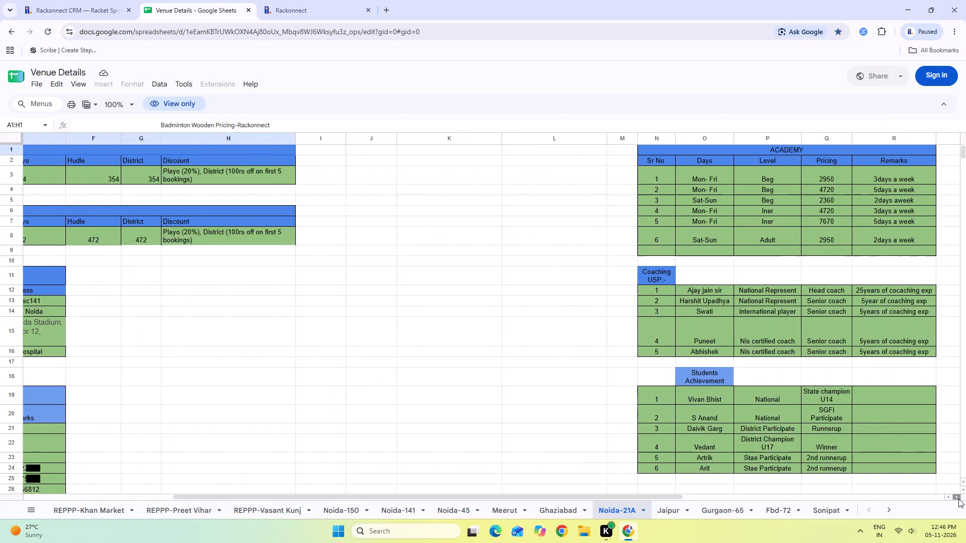
click(958, 499)
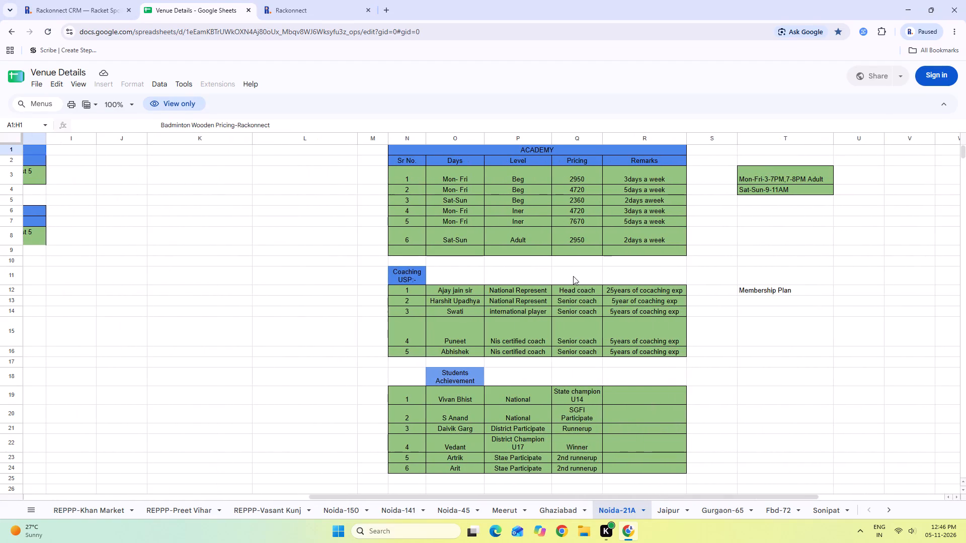
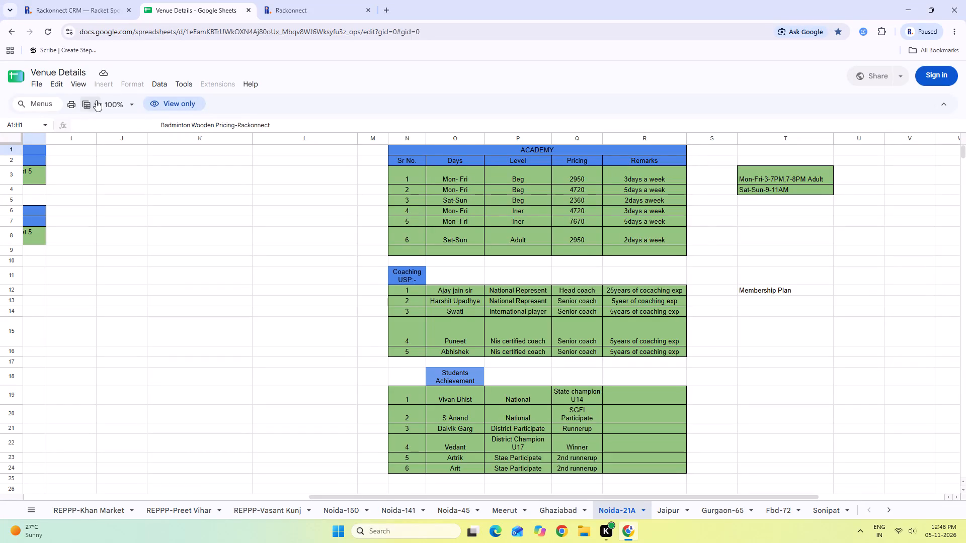
Switch back to the CRM leads list and dismiss the reminder prompt for the unanswered call.
click(53, 20)
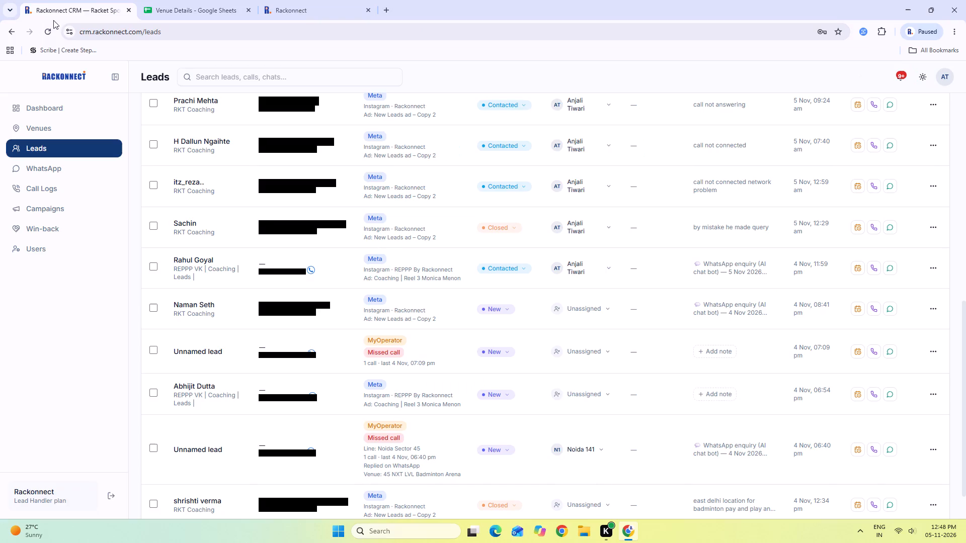
click(65, 12)
click(306, 166)
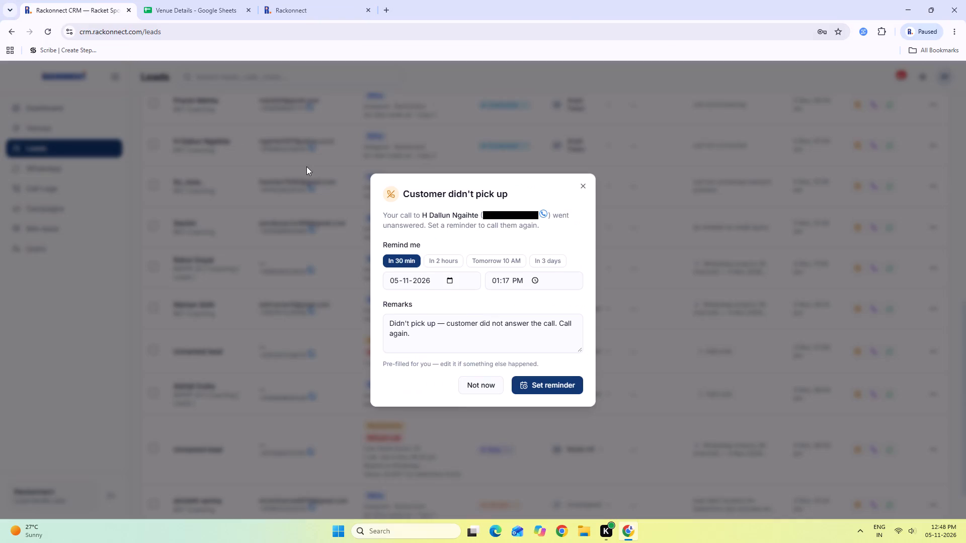
Search the leads for "aman" and open the Meerut venue membership lead for editing.
scroll(422, 222, up, 2)
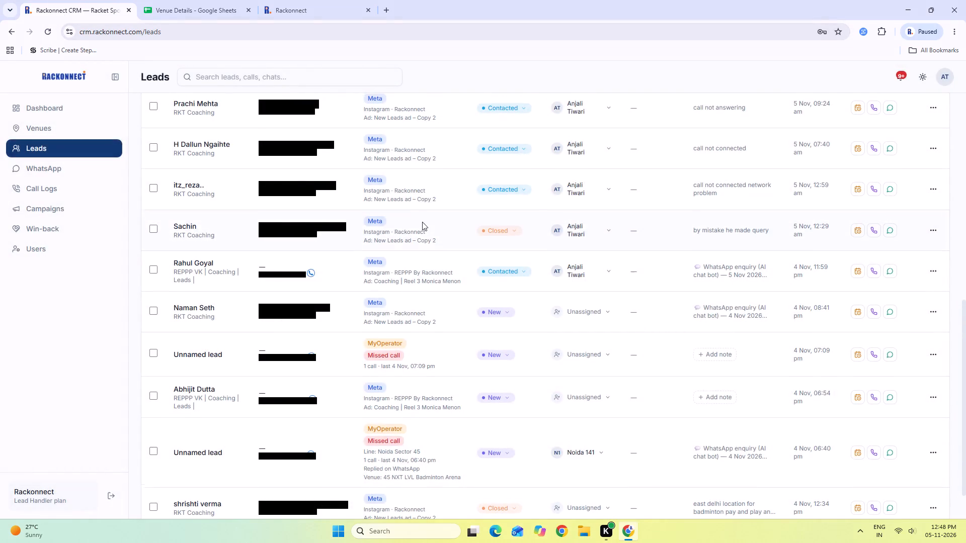
scroll(422, 222, up, 10)
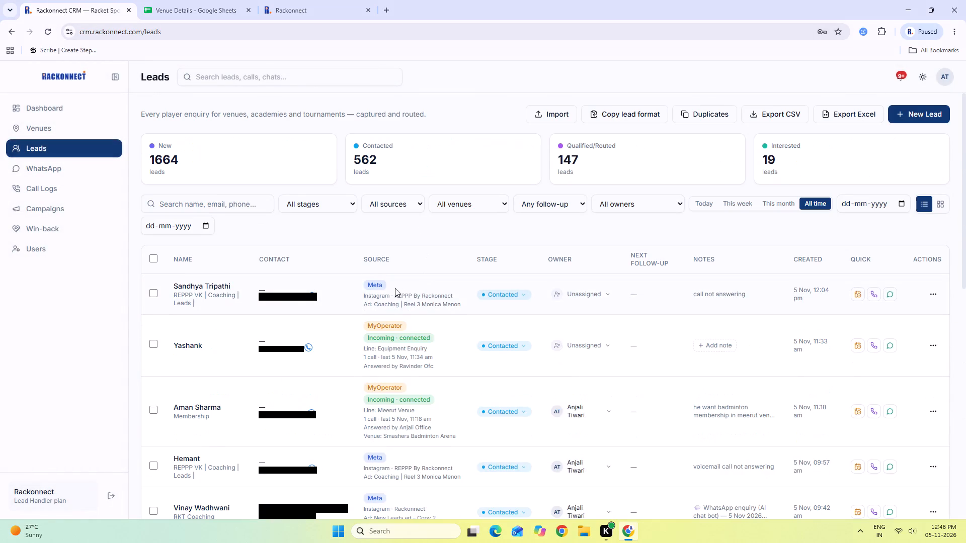
click(200, 204)
text(aman)
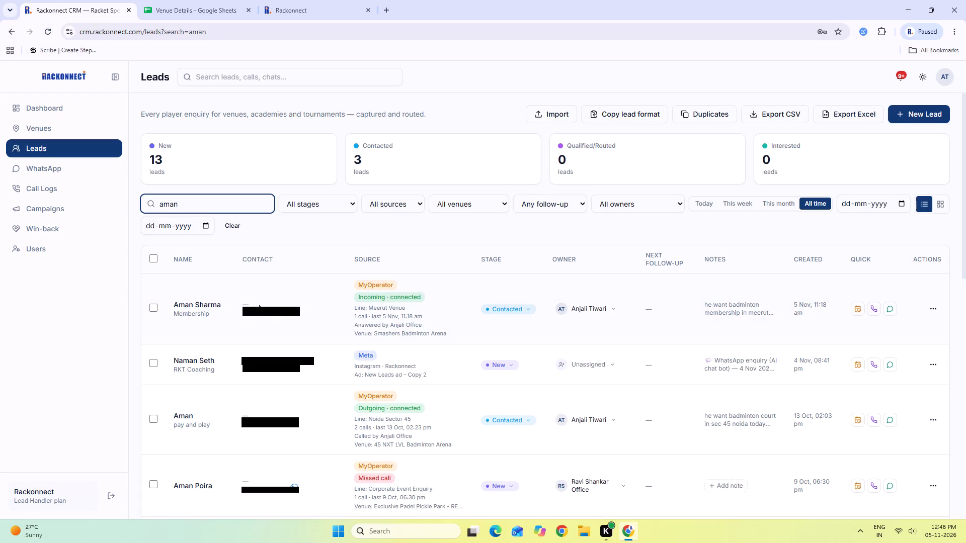
click(937, 306)
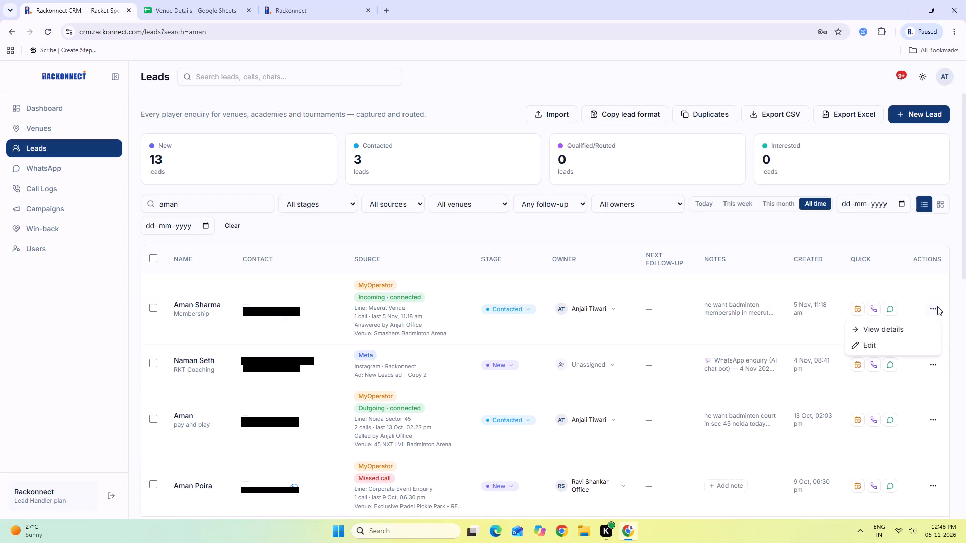
click(874, 351)
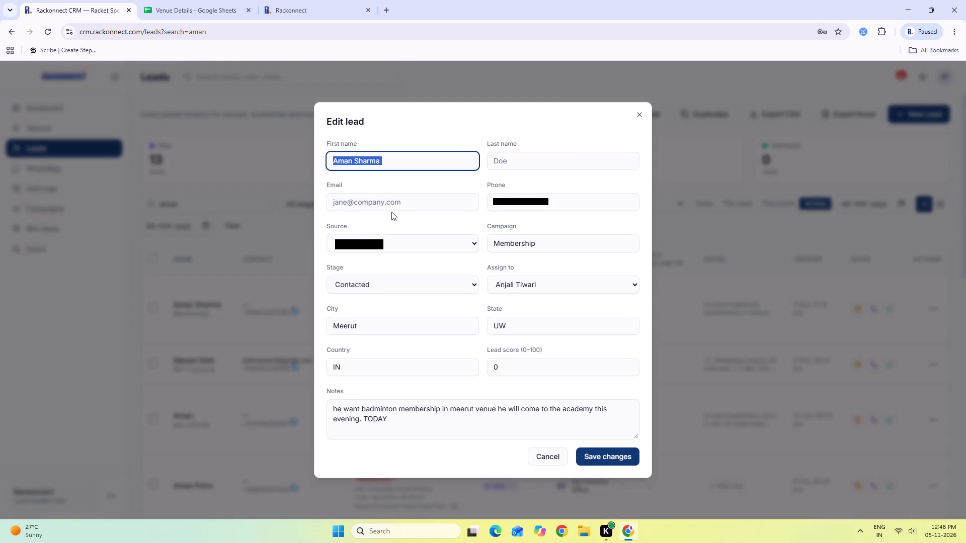
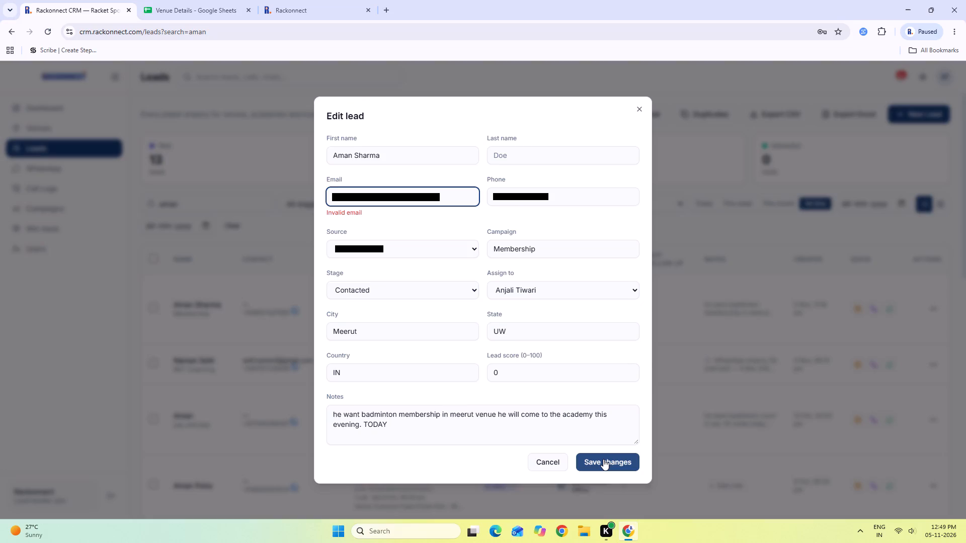
Correct the invalid email address by removing the stray trailing character and save the changes to the Meerut membership lead.
key(BackSpace)
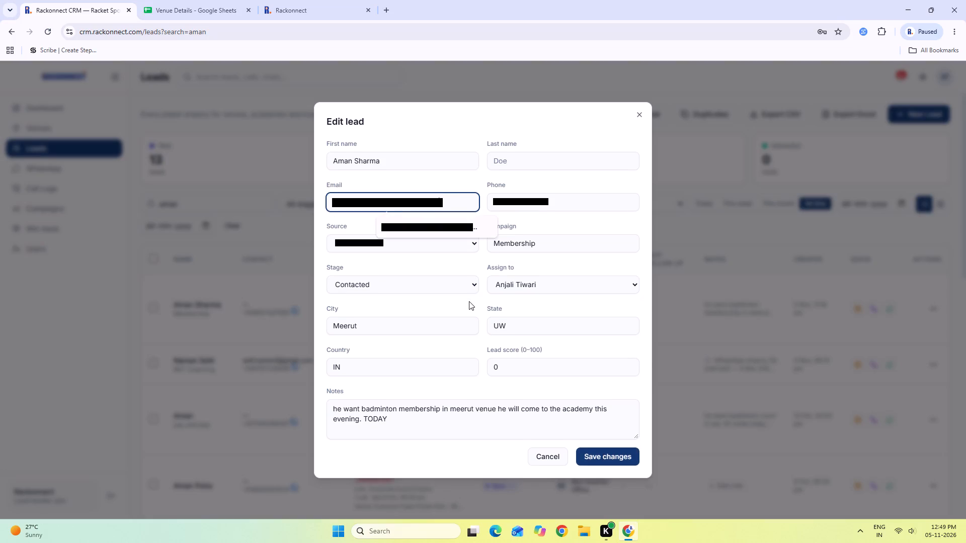
click(597, 464)
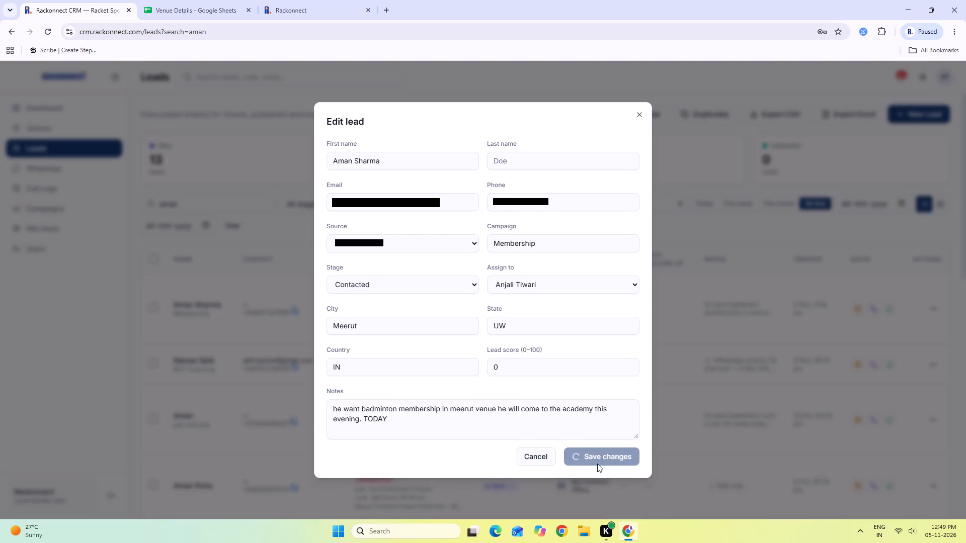
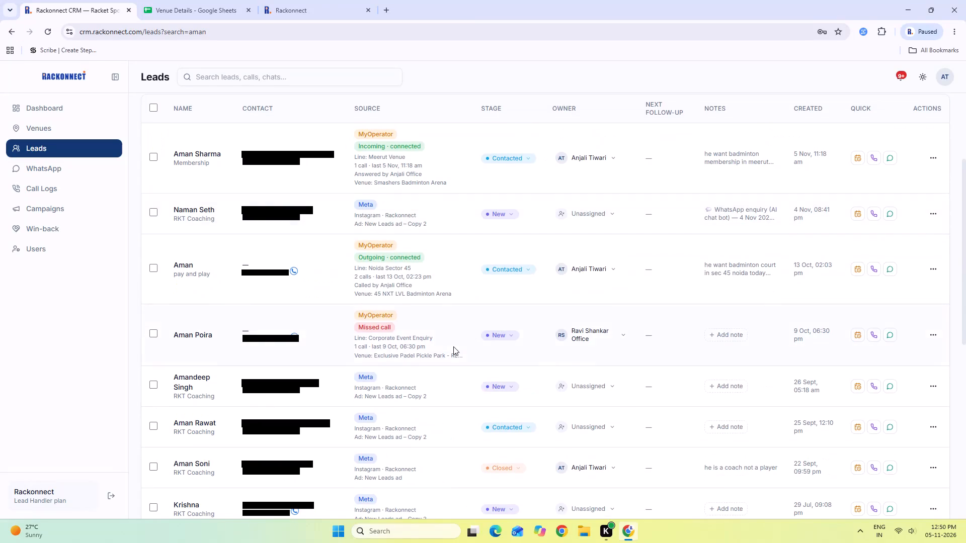
Clear the "aman" search so the full leads list is shown.
scroll(362, 281, up, 2)
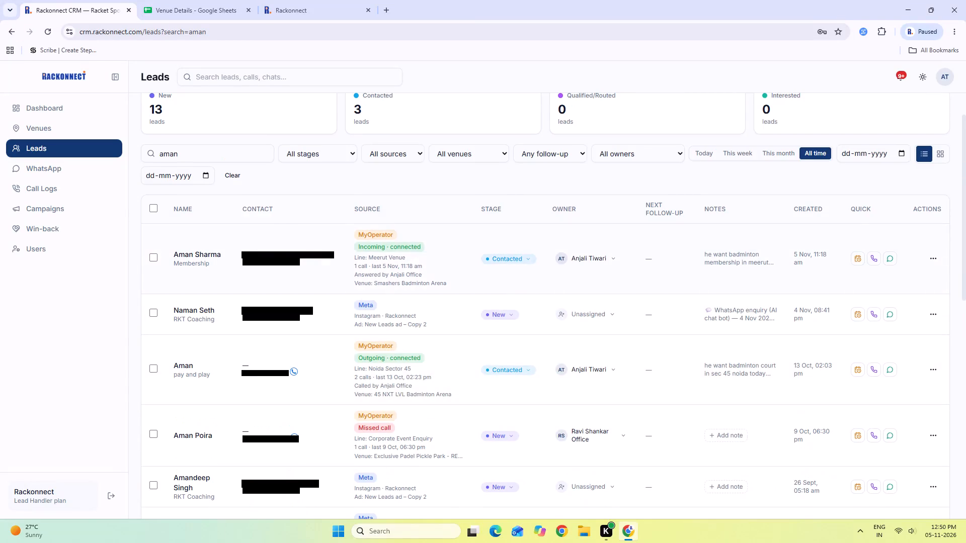
click(214, 157)
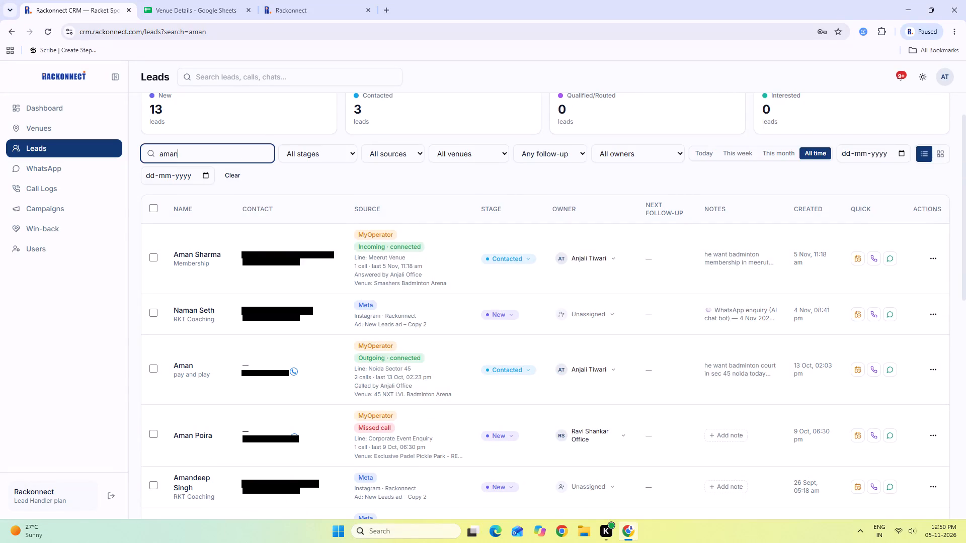
key(BackSpace)
key(BackSpace)
key(BackSpace)
key(BackSpace)
key(BackSpace)
key(BackSpace)
key(BackSpace)
key(BackSpace)
key(BackSpace)
key(BackSpace)
key(BackSpace)
key(BackSpace)
key(BackSpace)
key(BackSpace)
key(BackSpace)
key(BackSpace)
key(BackSpace)
key(BackSpace)
key(BackSpace)
key(BackSpace)
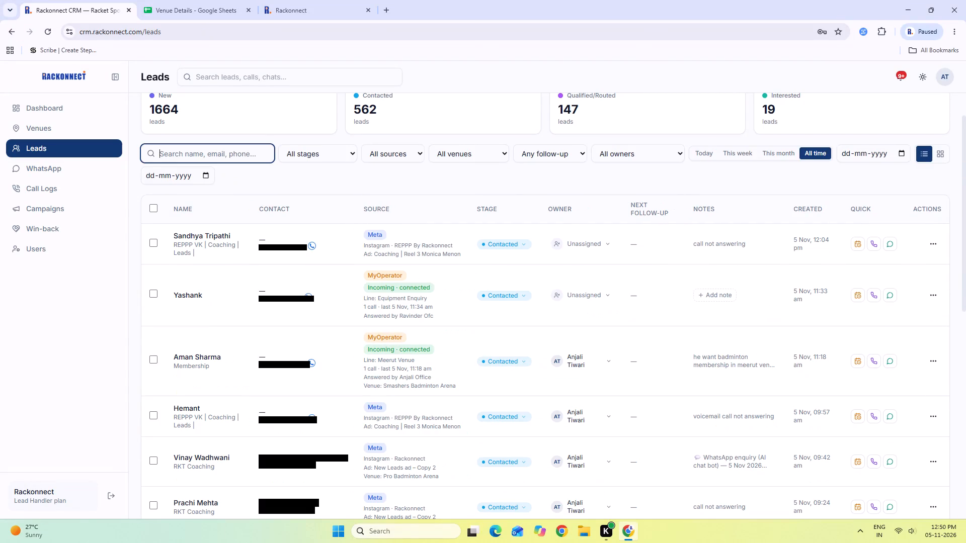
Set the stage of the RKT Coaching lead created 4 Nov, 08:41 pm to Interested.
scroll(666, 324, down, 9)
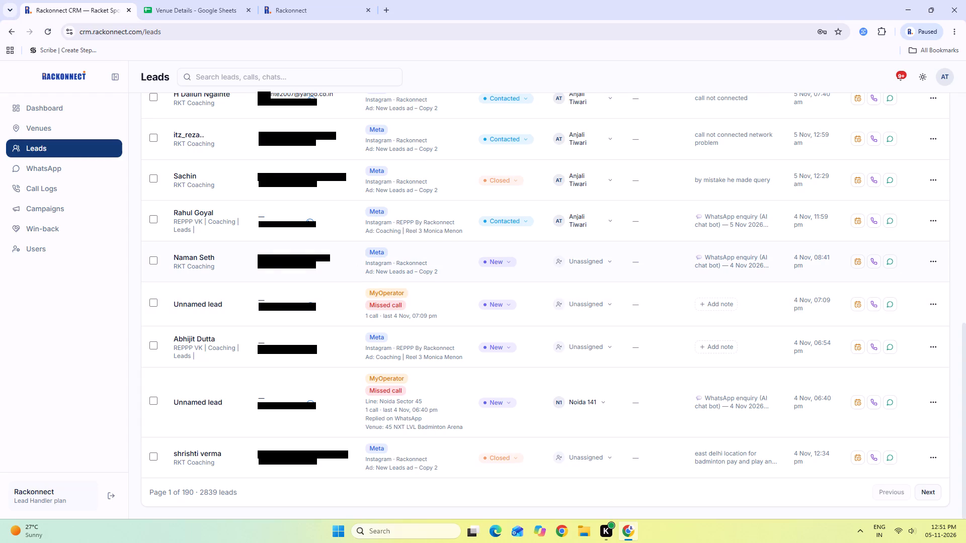
click(480, 261)
click(507, 326)
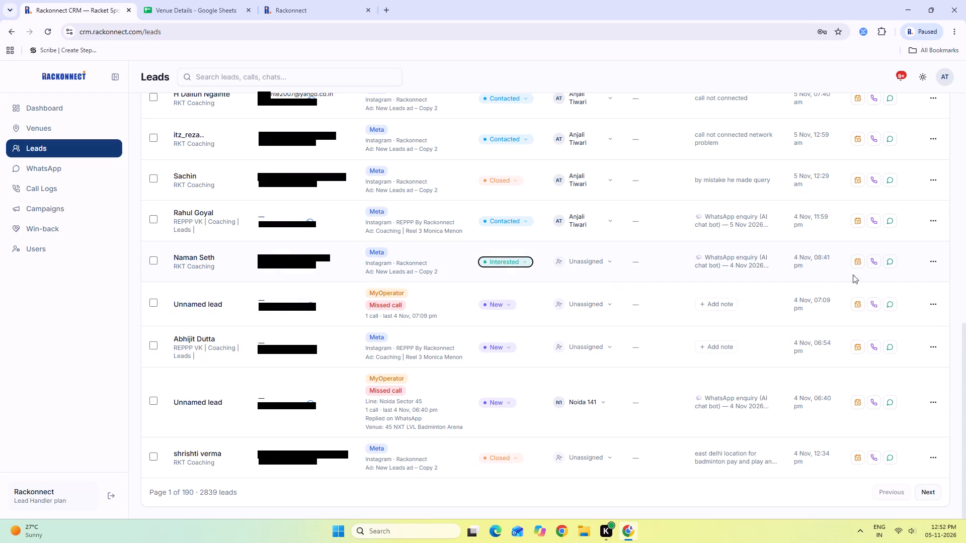
In the same lead's activity log, write the call note "he want badminton coaching classes for adult in noida indoor stadium sec 21A".
click(926, 262)
click(878, 284)
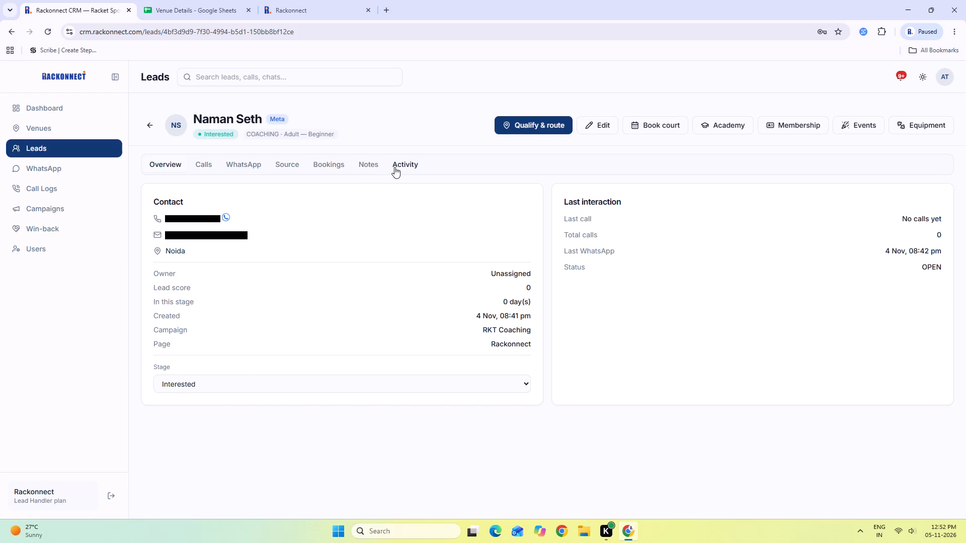
click(394, 167)
click(196, 241)
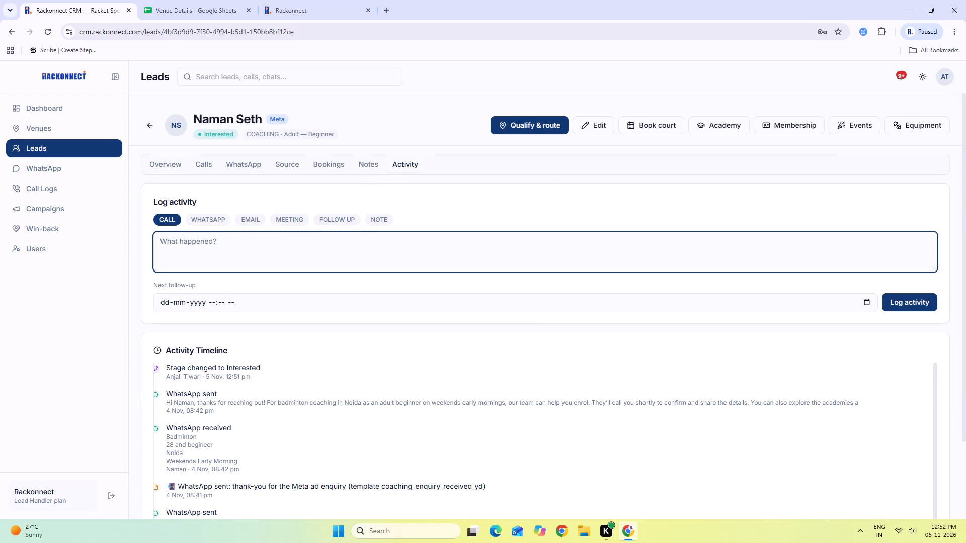
text(he want badminton coac)
text(hing classes for adult)
key(space)
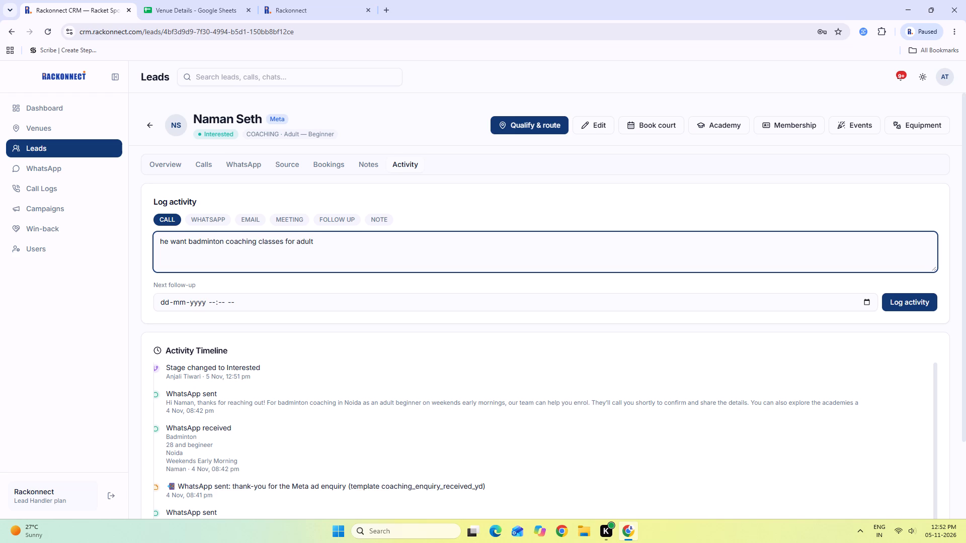
text(in noida ibdoor)
key(space)
key(BackSpace)
key(BackSpace)
key(BackSpace)
key(BackSpace)
key(BackSpace)
key(BackSpace)
text(ndoor stadium)
key(space)
text(sec 21)
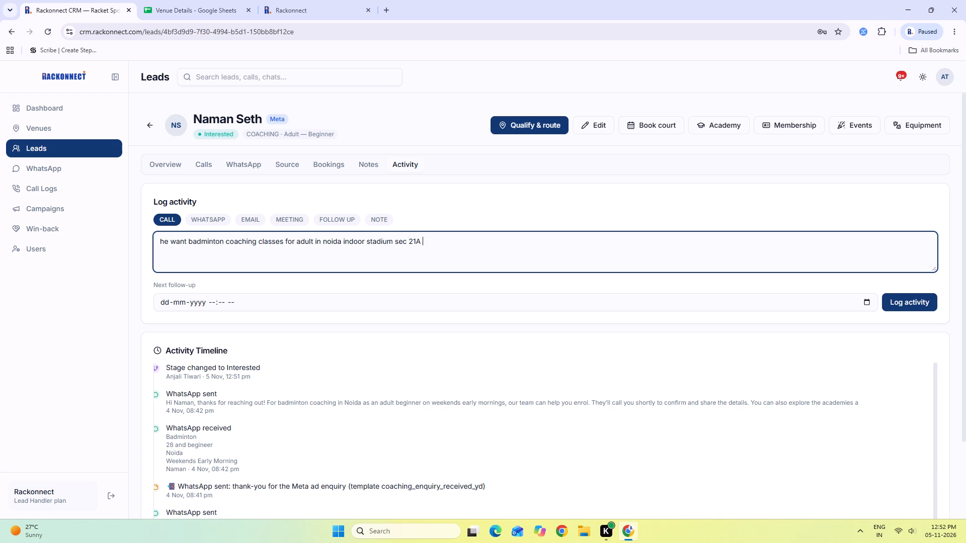
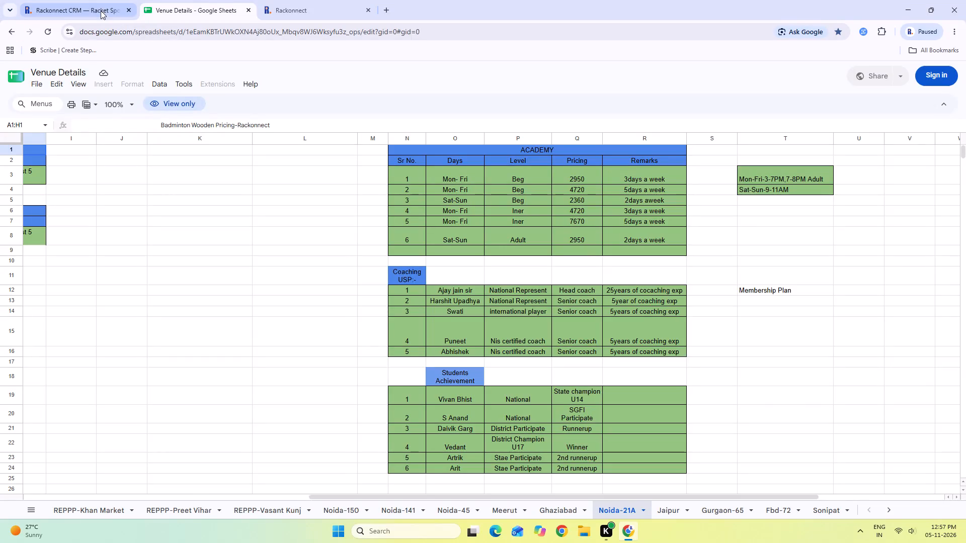
Back in the CRM lead, append "ALL DETAILS ARE SHARE" to the drafted call note and log the call activity.
click(87, 5)
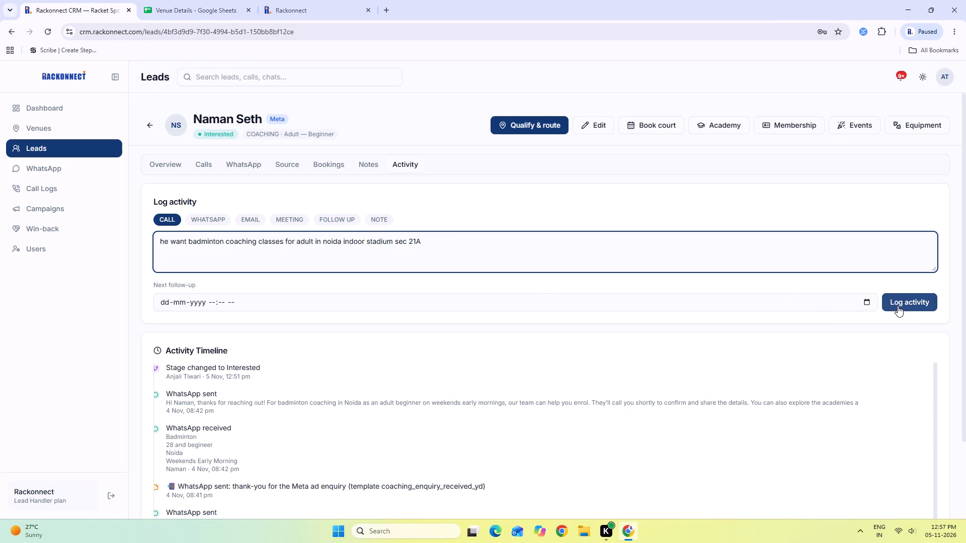
text(ALL DETAILS ARE SHARE)
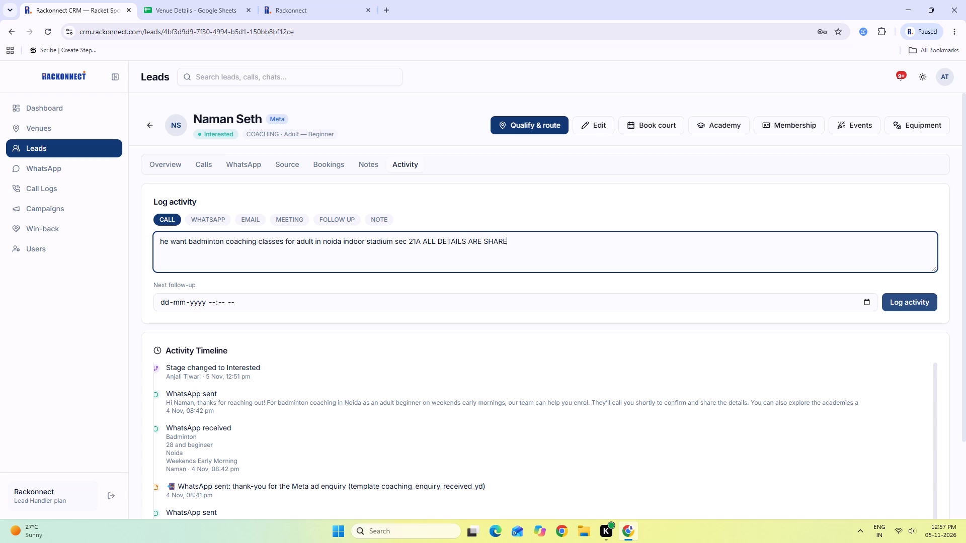
click(926, 301)
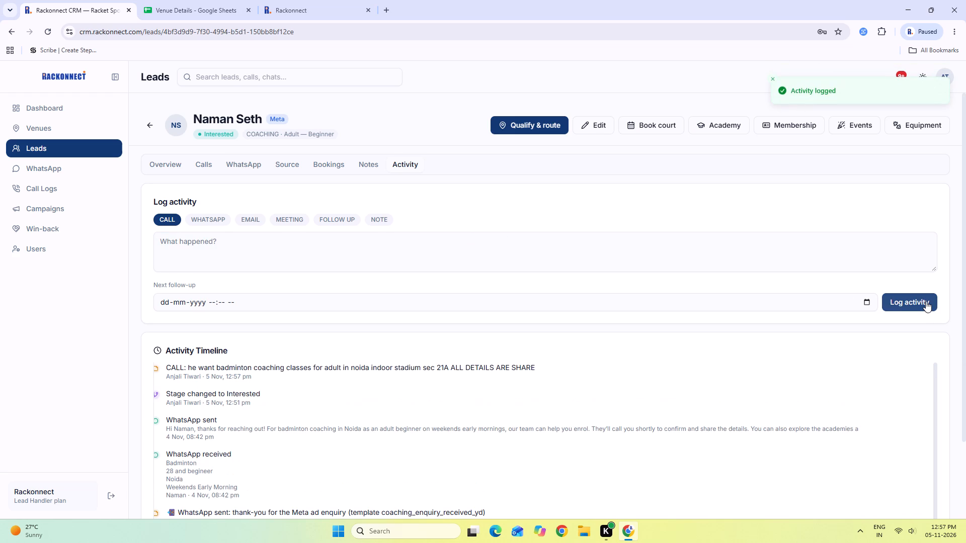
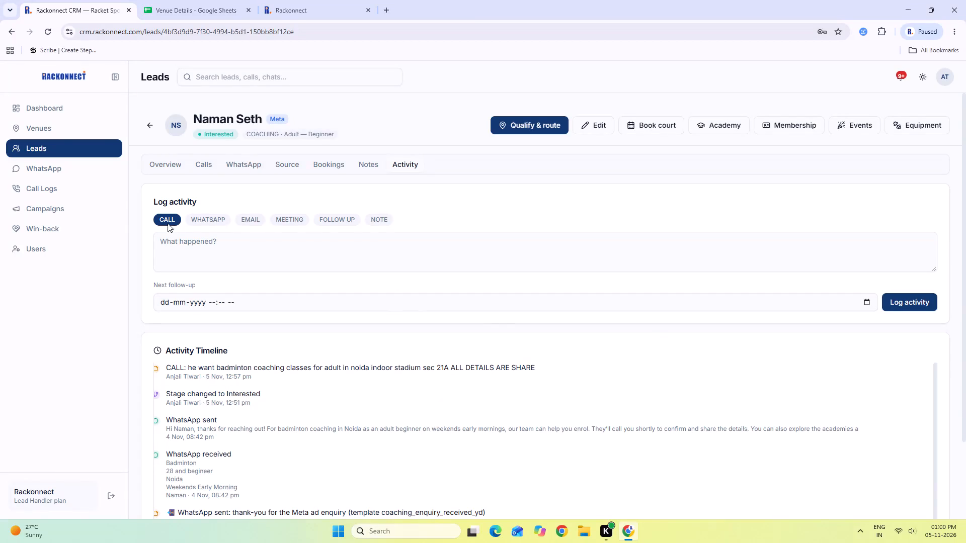
Return to the leads list and set the unnamed missed-call lead from 4 Nov, 07:09 pm to the Contacted stage.
click(150, 127)
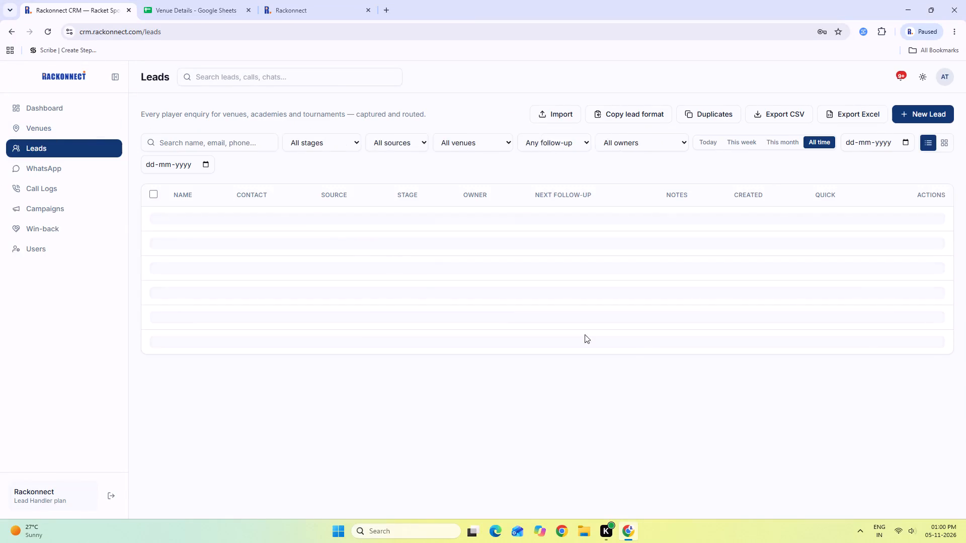
scroll(631, 354, down, 6)
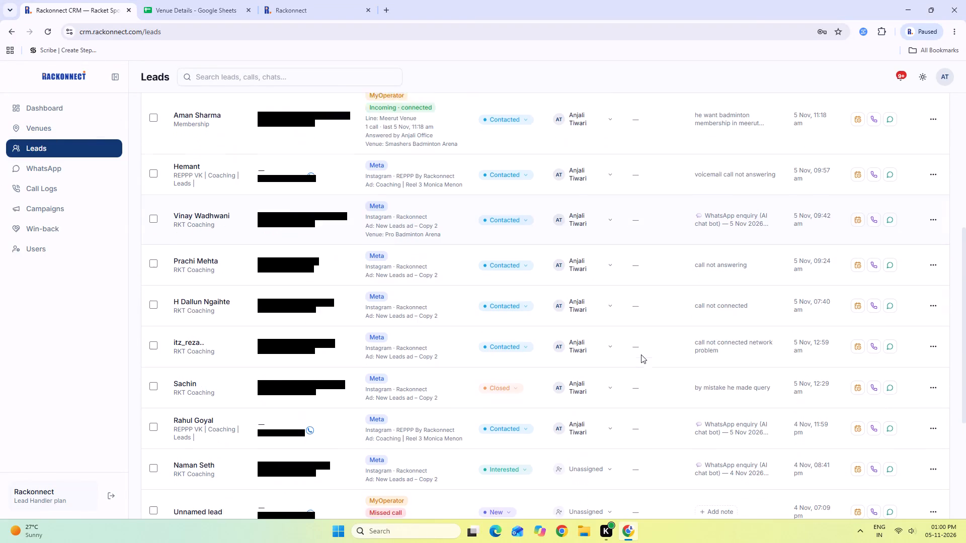
scroll(641, 354, down, 8)
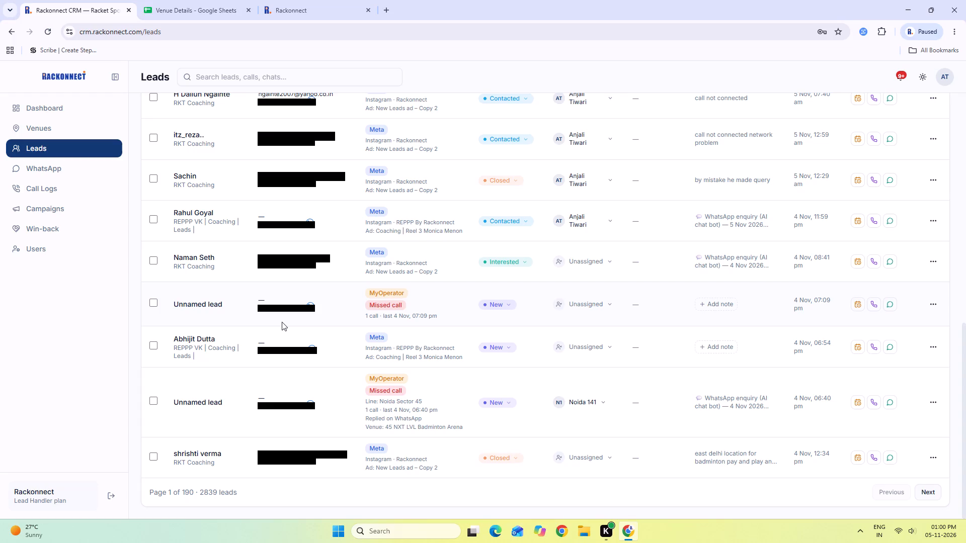
click(501, 308)
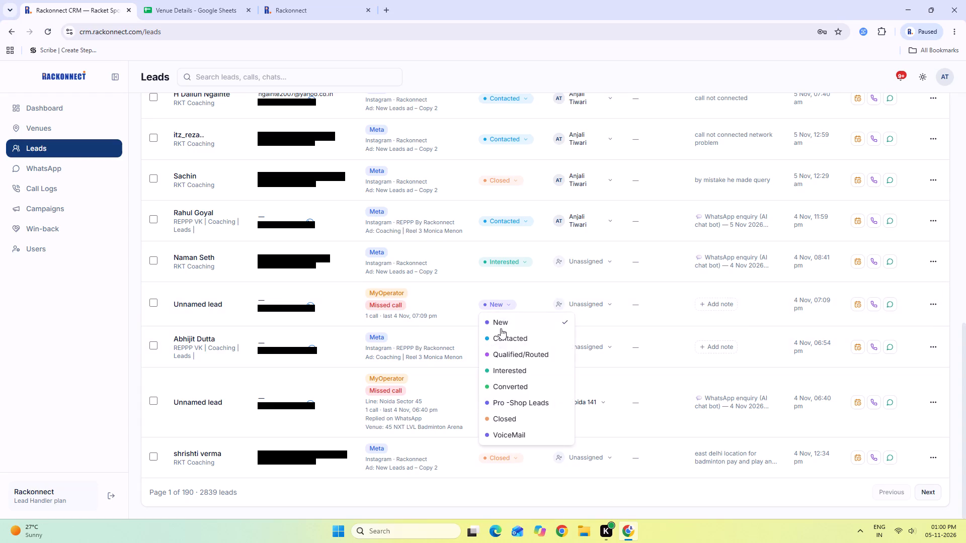
click(506, 342)
Open a new note for the unnamed missed-call lead from 4 Nov, 07:09 pm.
click(727, 307)
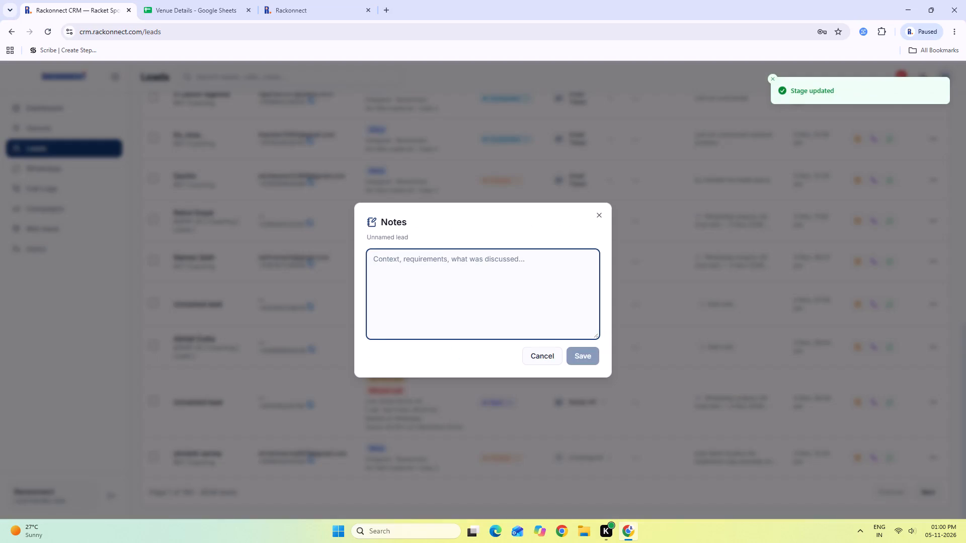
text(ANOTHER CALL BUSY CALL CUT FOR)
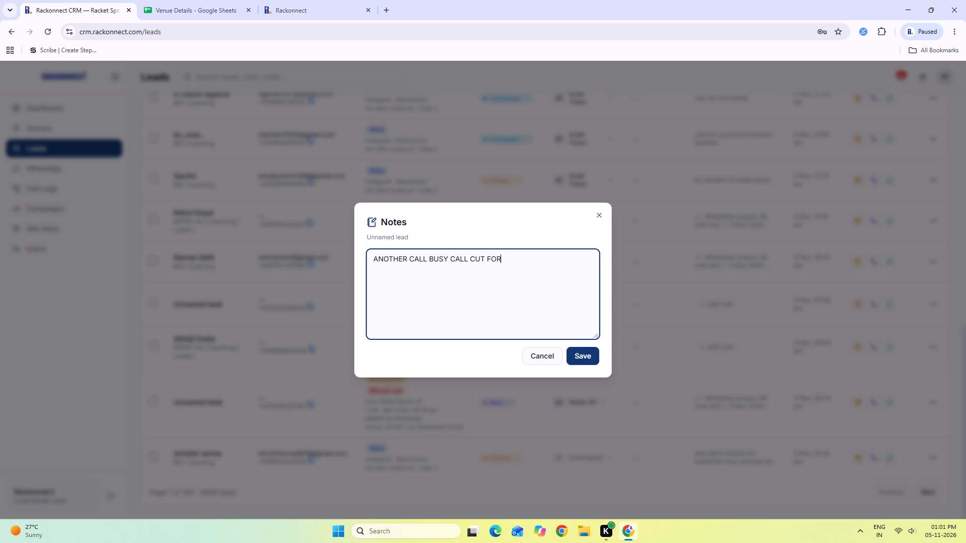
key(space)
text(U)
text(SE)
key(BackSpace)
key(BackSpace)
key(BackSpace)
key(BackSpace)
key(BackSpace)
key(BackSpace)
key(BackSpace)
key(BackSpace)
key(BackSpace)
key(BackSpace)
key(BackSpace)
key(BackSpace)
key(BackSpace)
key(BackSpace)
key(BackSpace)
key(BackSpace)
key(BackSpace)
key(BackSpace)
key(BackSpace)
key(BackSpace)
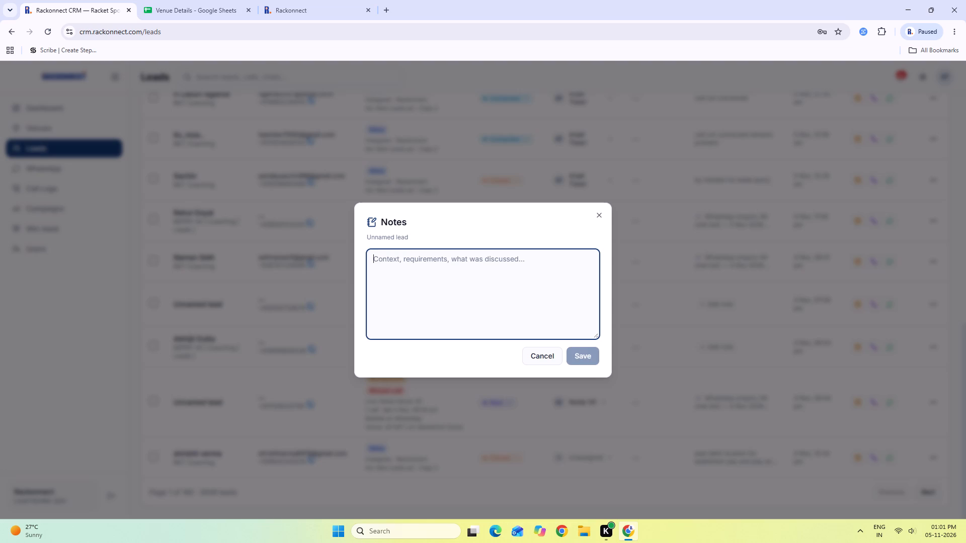
Enter the note "another call busy user call cut" for the unnamed lead, save it, and close the note.
text(an)
text(other call busy)
key(space)
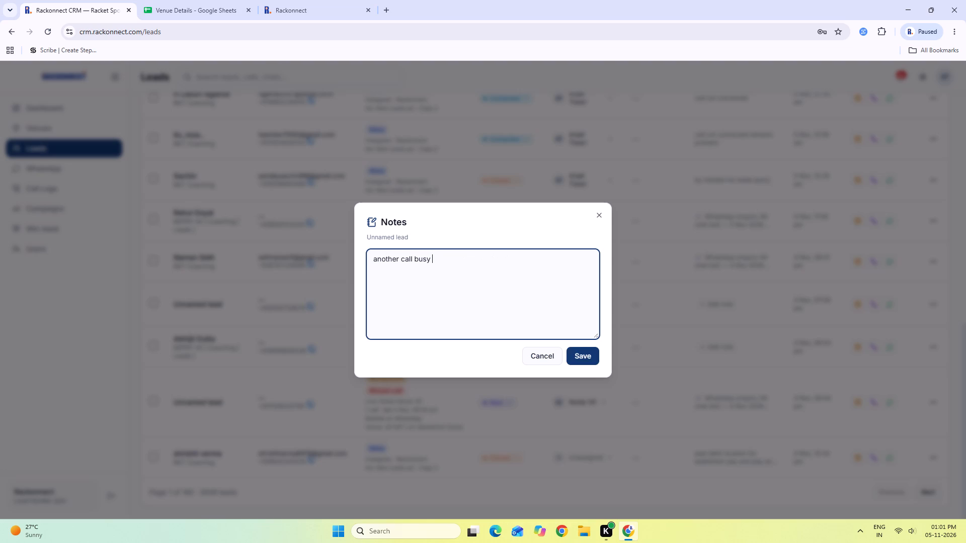
text(call cut)
key(BackSpace)
key(BackSpace)
key(BackSpace)
key(BackSpace)
key(BackSpace)
key(BackSpace)
key(BackSpace)
key(BackSpace)
text(user cakk)
key(BackSpace)
key(BackSpace)
text(ll cut)
key(space)
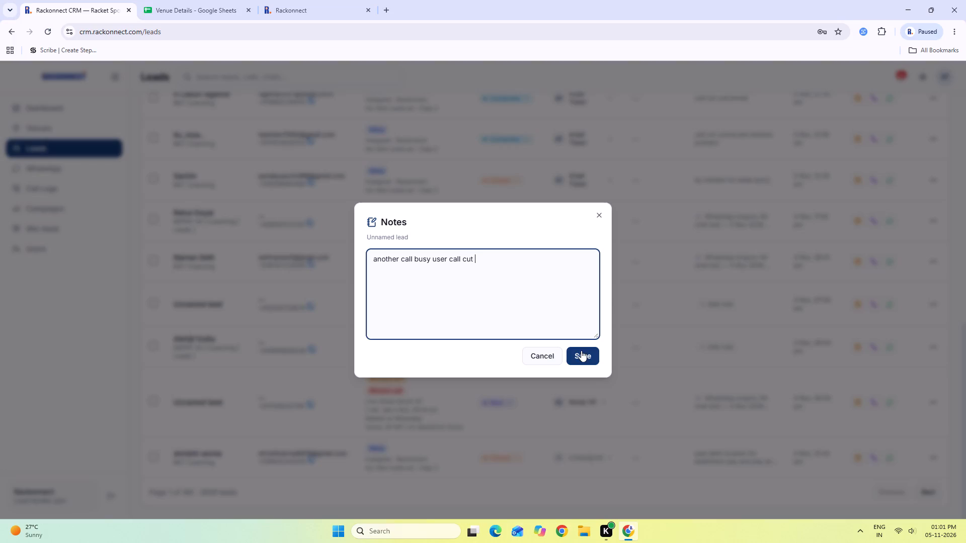
click(581, 350)
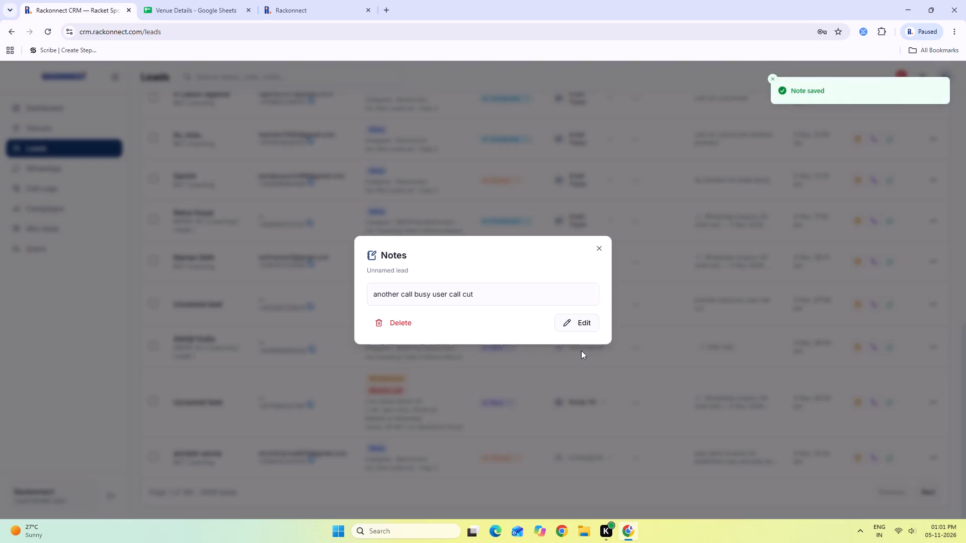
click(581, 350)
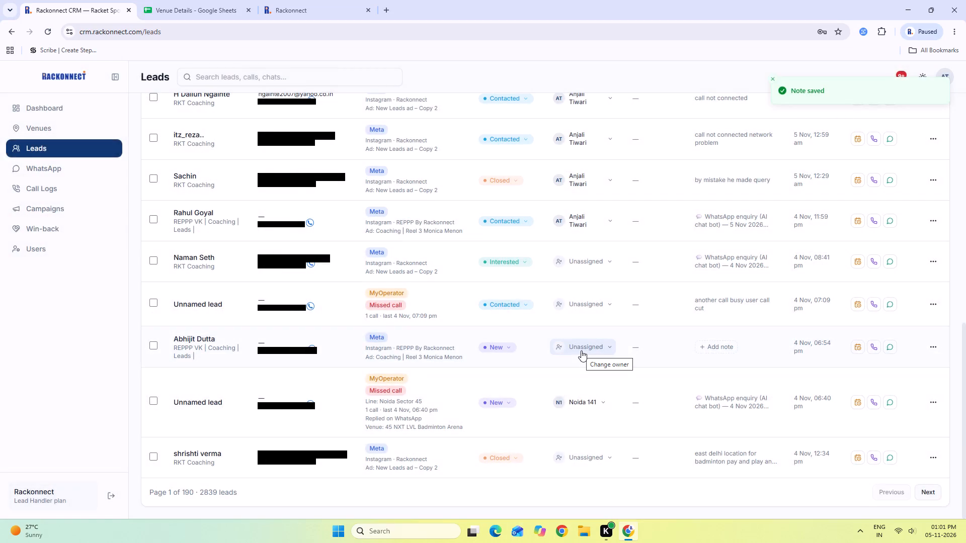
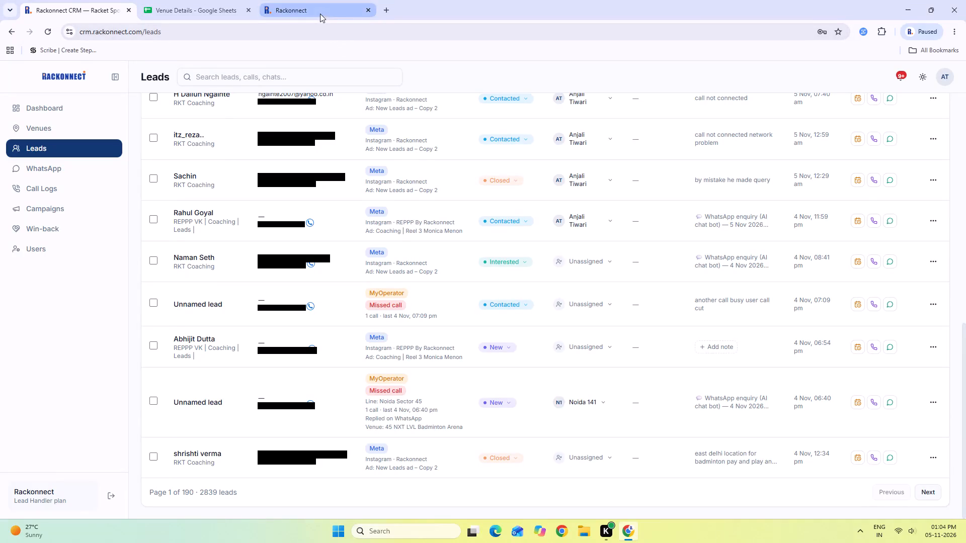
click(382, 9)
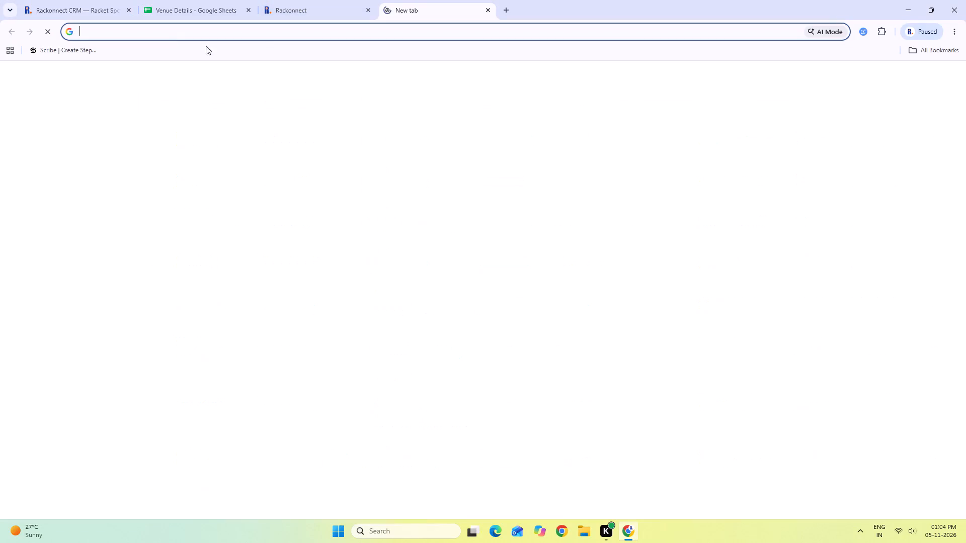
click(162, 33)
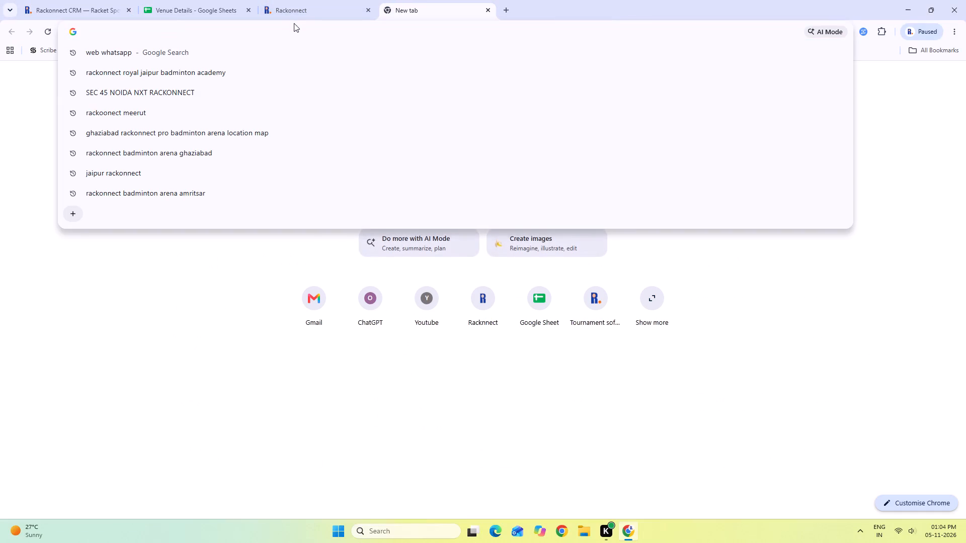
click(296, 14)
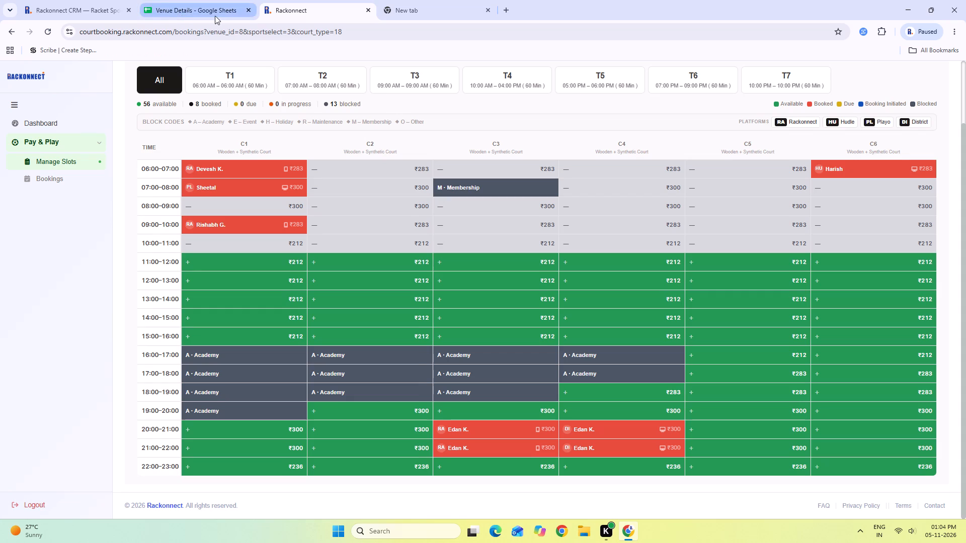
Search the web for "amritsar rackonnect" in a new tab and look through the results for the venue's details.
click(505, 11)
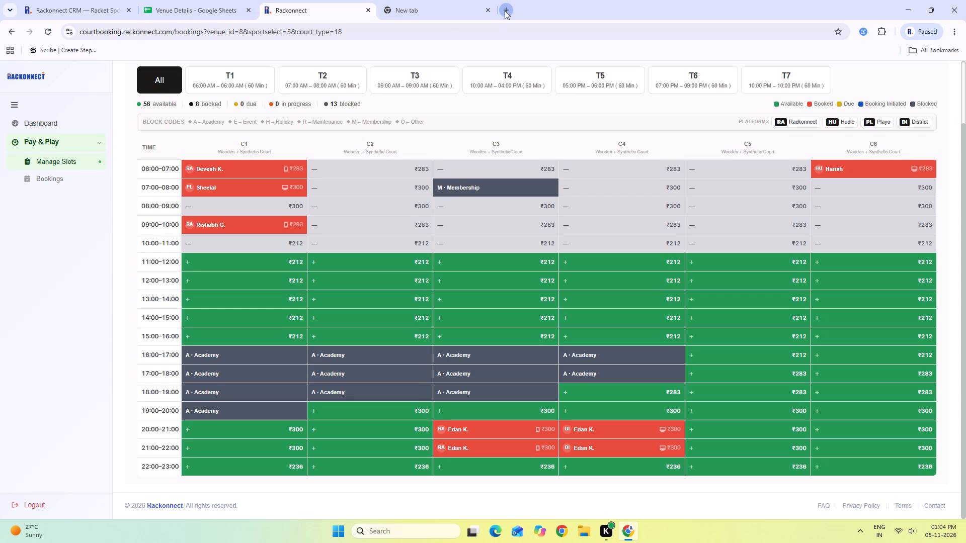
click(186, 30)
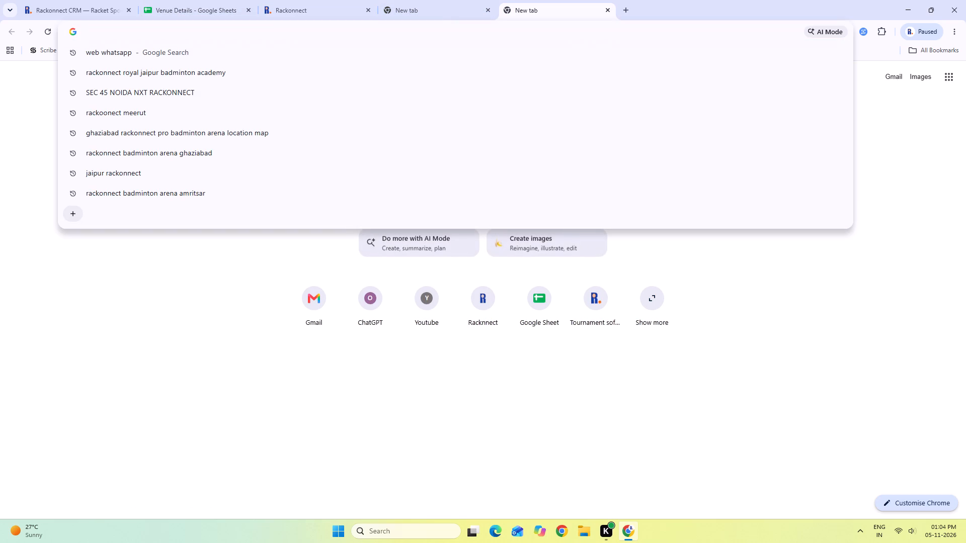
text(amritsar rackonnect)
key(space)
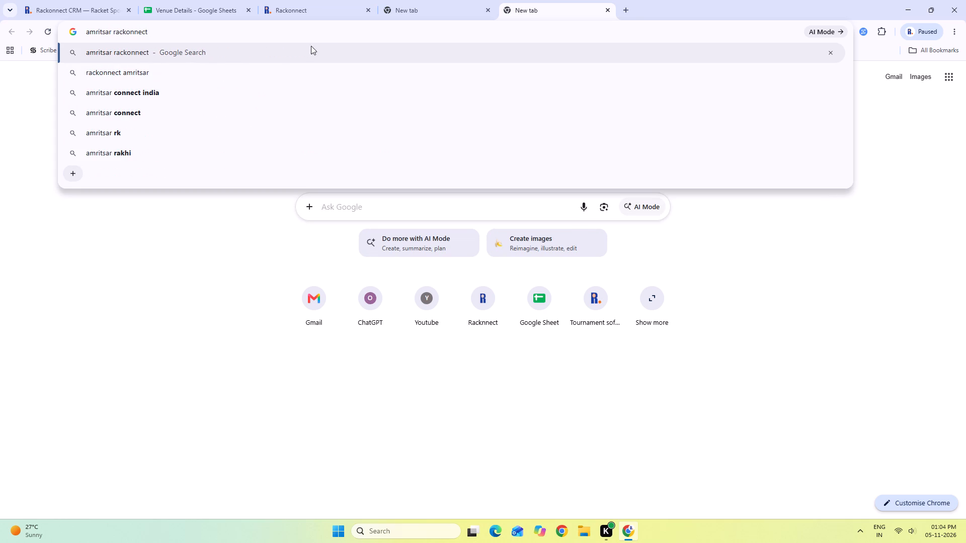
click(147, 54)
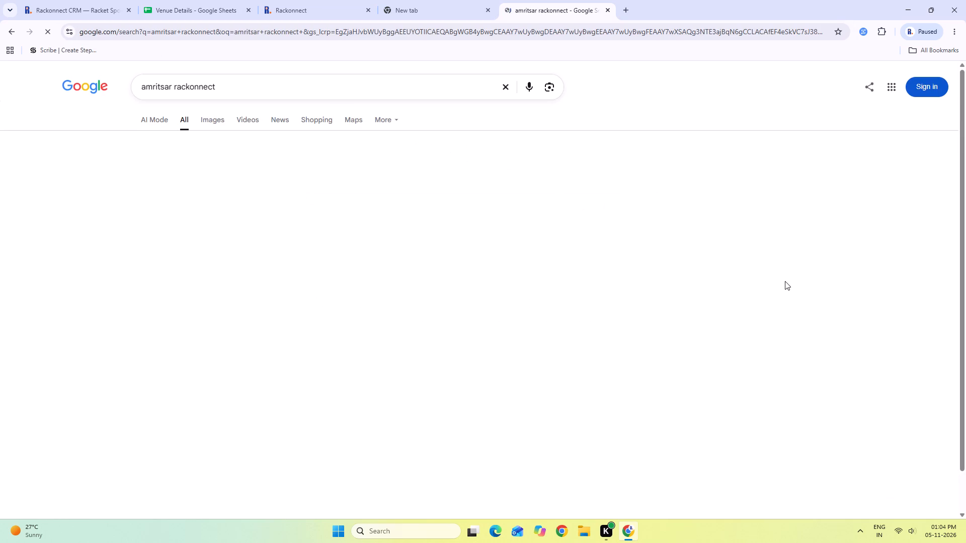
scroll(731, 330, down, 3)
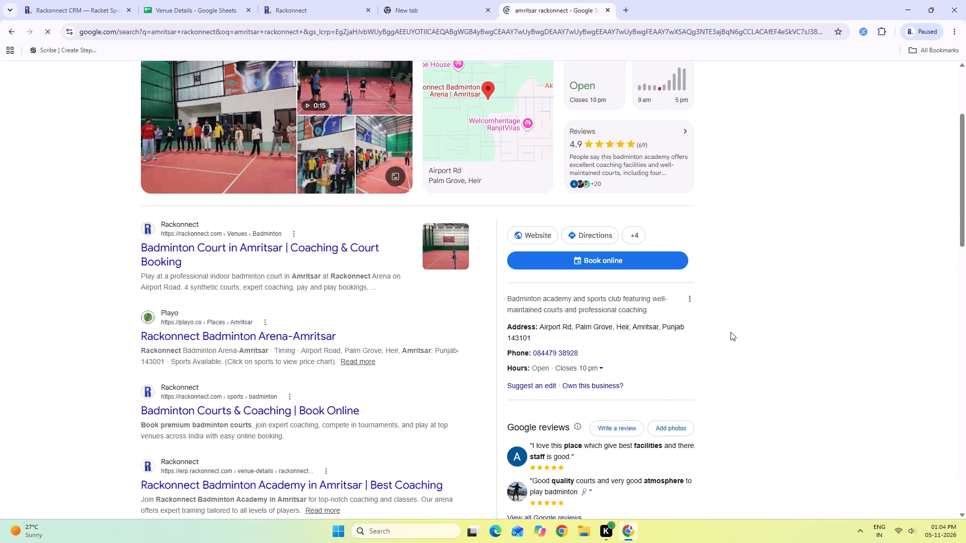